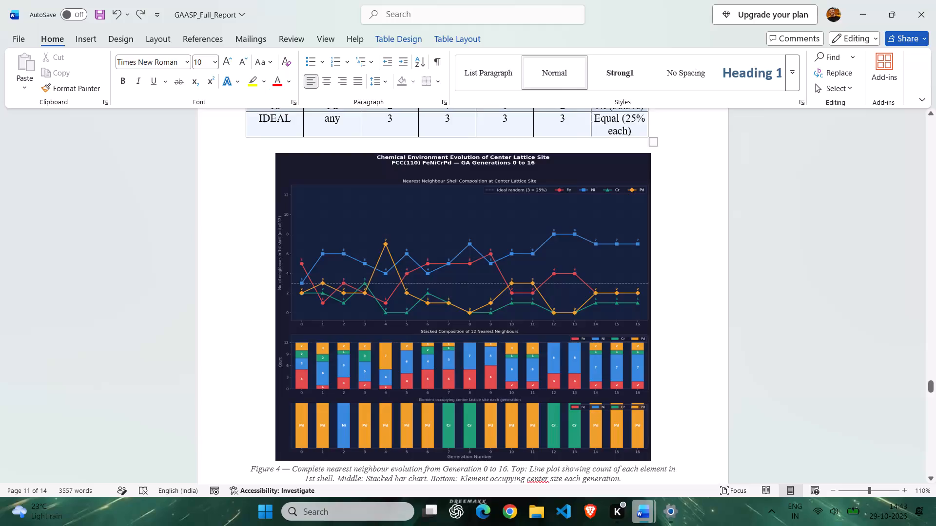
Examine the end of the all-generations data table and the Figure 4 nearest neighbour evolution chart below it.
{"action": "scroll", "coordinate": [397, 351], "scroll_direction": "down", "scroll_amount": 4}
{"action": "scroll", "coordinate": [390, 347], "scroll_direction": "up", "scroll_amount": 3}
{"action": "key", "text": "shift+F2"}
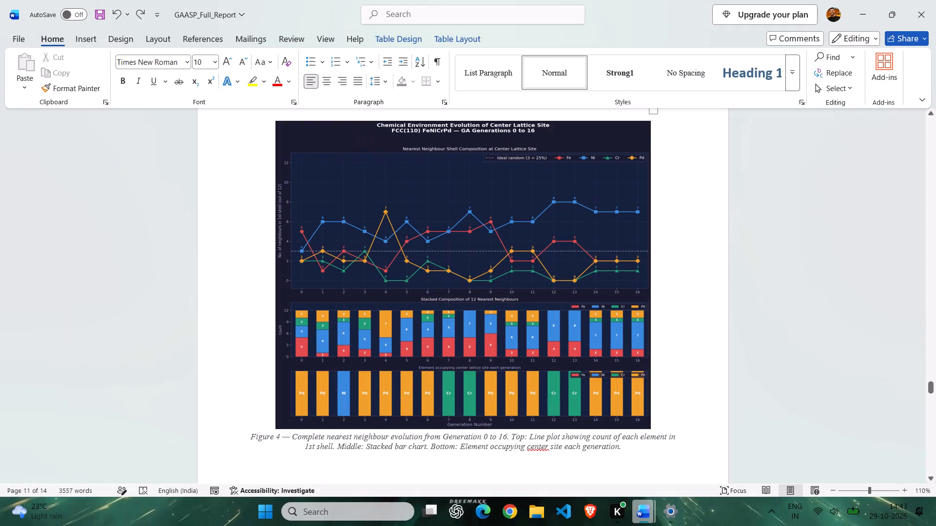
{"action": "scroll", "coordinate": [456, 263], "scroll_direction": "up", "scroll_amount": 14}
{"action": "scroll", "coordinate": [456, 263], "scroll_direction": "down", "scroll_amount": 9}
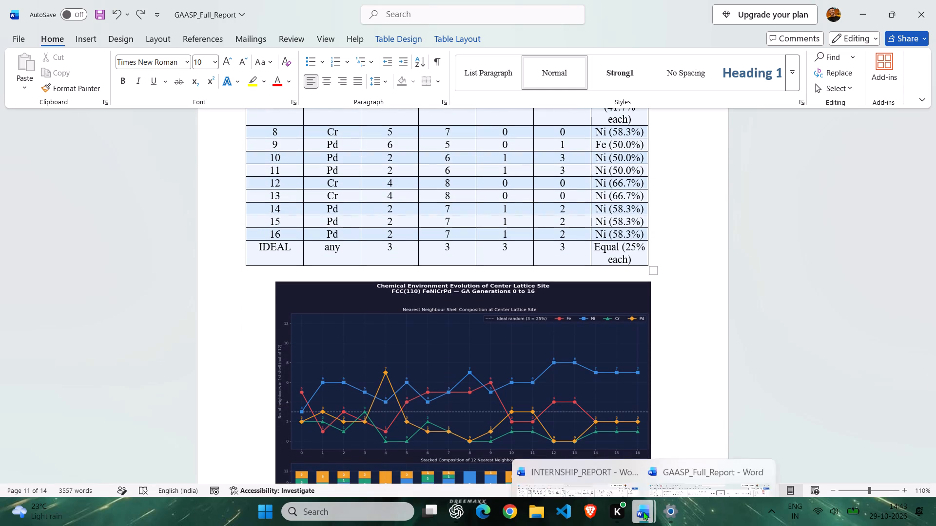
Switch to the INTERNSHIP_REPORT document and review its content from section 8 through the section 9.3 data table.
{"action": "left_click", "coordinate": [708, 444]}
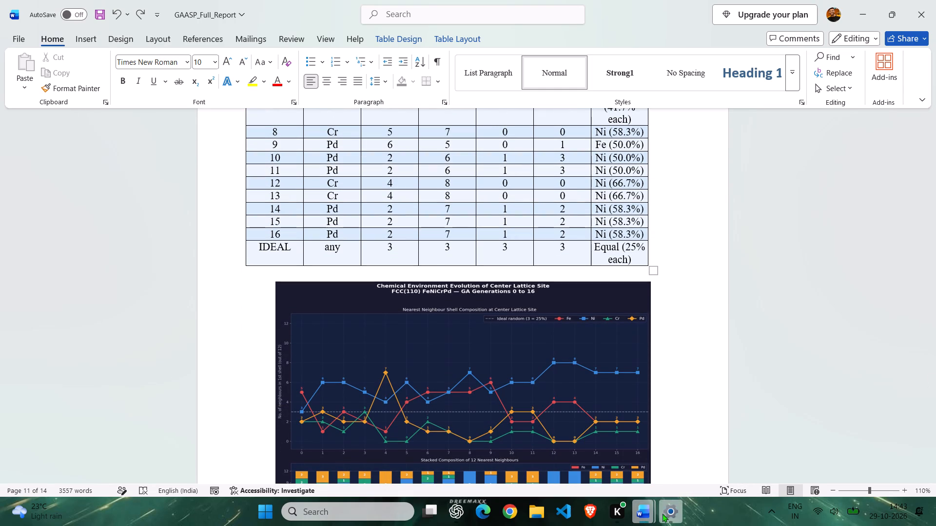
{"action": "left_click", "coordinate": [647, 513]}
{"action": "left_click", "coordinate": [562, 448]}
{"action": "scroll", "coordinate": [569, 441], "scroll_direction": "down", "scroll_amount": 3}
{"action": "scroll", "coordinate": [573, 436], "scroll_direction": "up", "scroll_amount": 6}
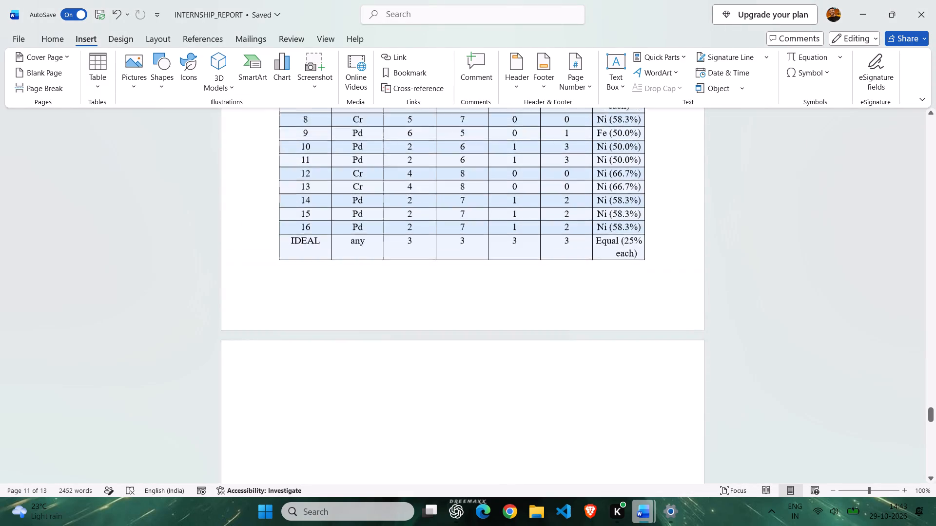
{"action": "scroll", "coordinate": [580, 428], "scroll_direction": "up", "scroll_amount": 16}
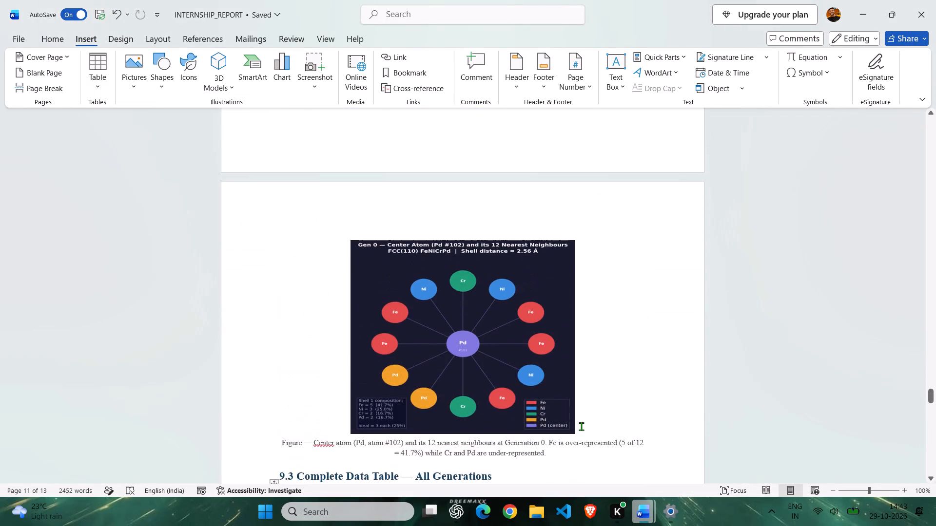
{"action": "scroll", "coordinate": [581, 426], "scroll_direction": "up", "scroll_amount": 20}
{"action": "scroll", "coordinate": [581, 426], "scroll_direction": "up", "scroll_amount": 16}
{"action": "scroll", "coordinate": [581, 426], "scroll_direction": "up", "scroll_amount": 7}
{"action": "scroll", "coordinate": [582, 426], "scroll_direction": "down", "scroll_amount": 17}
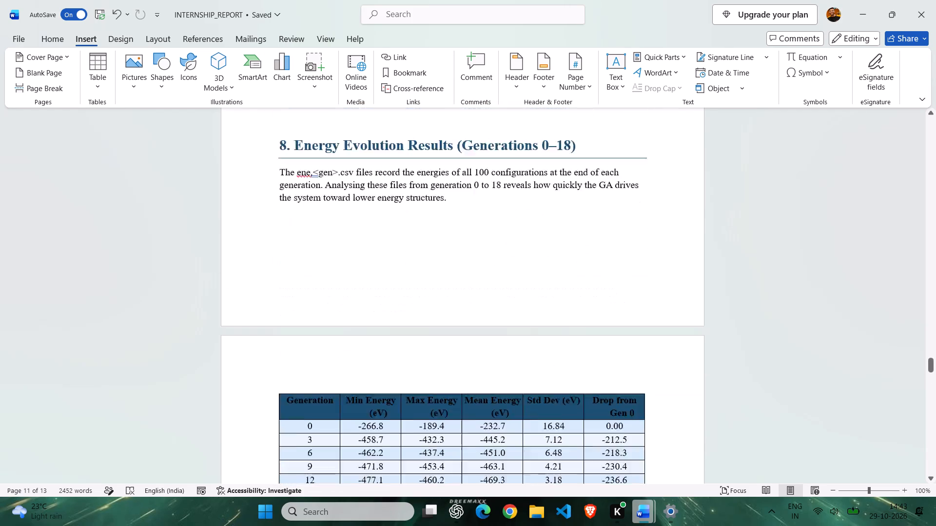
{"action": "scroll", "coordinate": [583, 426], "scroll_direction": "down", "scroll_amount": 17}
{"action": "scroll", "coordinate": [584, 426], "scroll_direction": "down", "scroll_amount": 18}
{"action": "scroll", "coordinate": [584, 426], "scroll_direction": "down", "scroll_amount": 5}
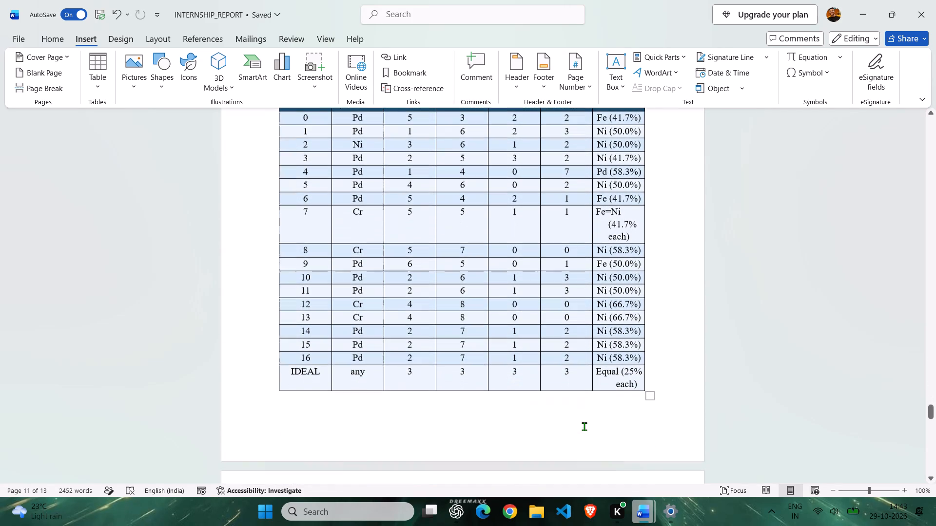
{"action": "scroll", "coordinate": [584, 426], "scroll_direction": "up", "scroll_amount": 3}
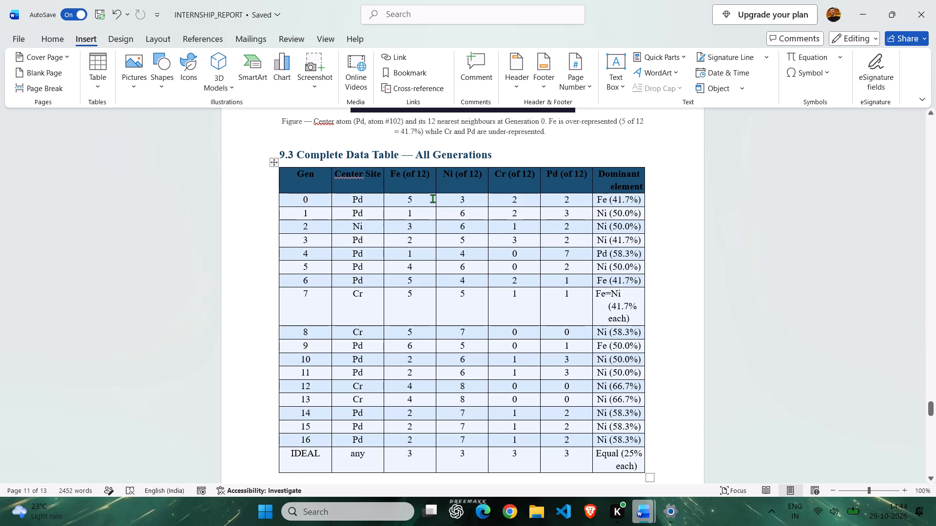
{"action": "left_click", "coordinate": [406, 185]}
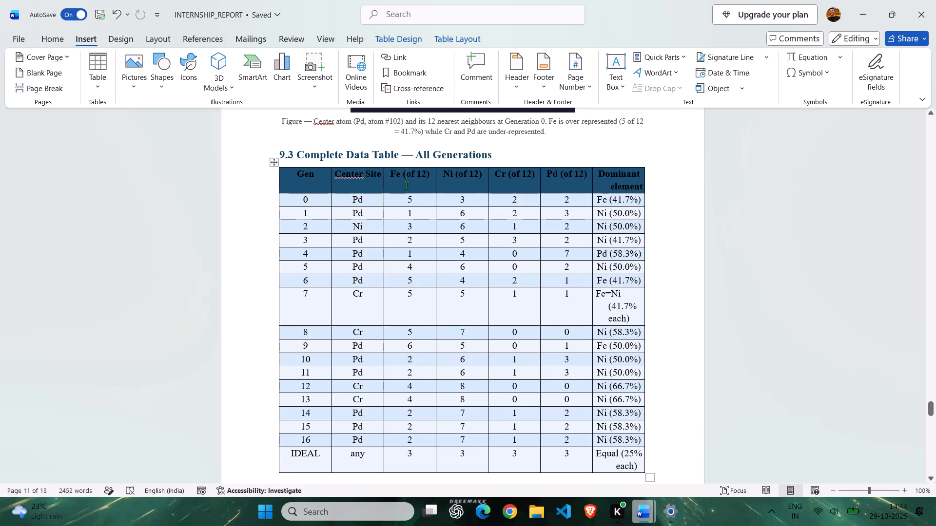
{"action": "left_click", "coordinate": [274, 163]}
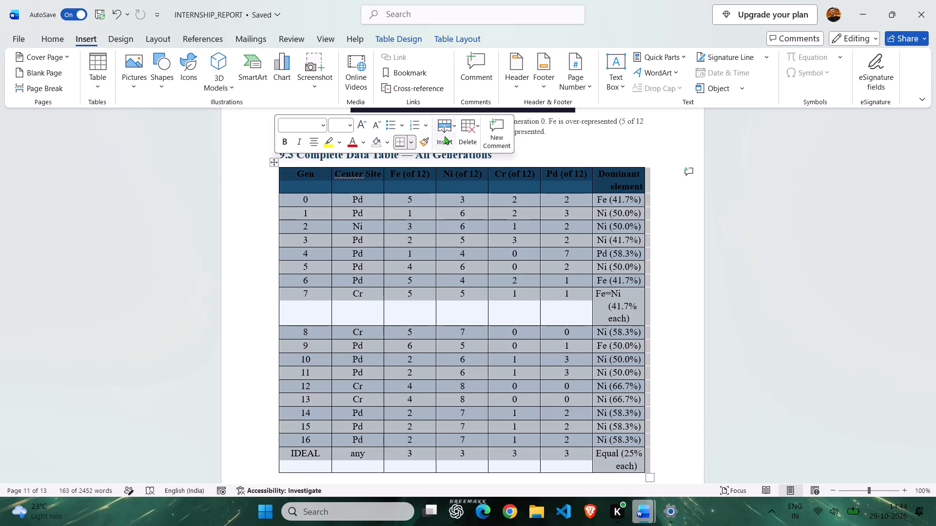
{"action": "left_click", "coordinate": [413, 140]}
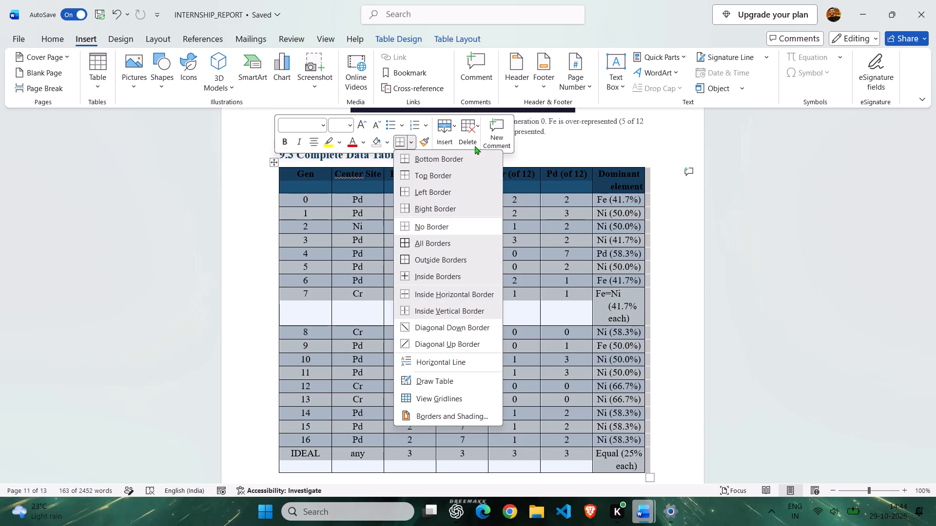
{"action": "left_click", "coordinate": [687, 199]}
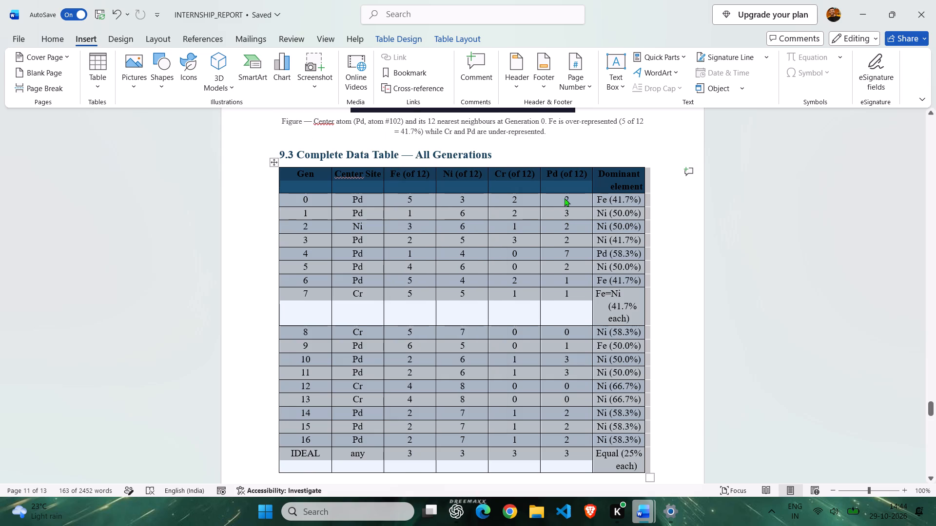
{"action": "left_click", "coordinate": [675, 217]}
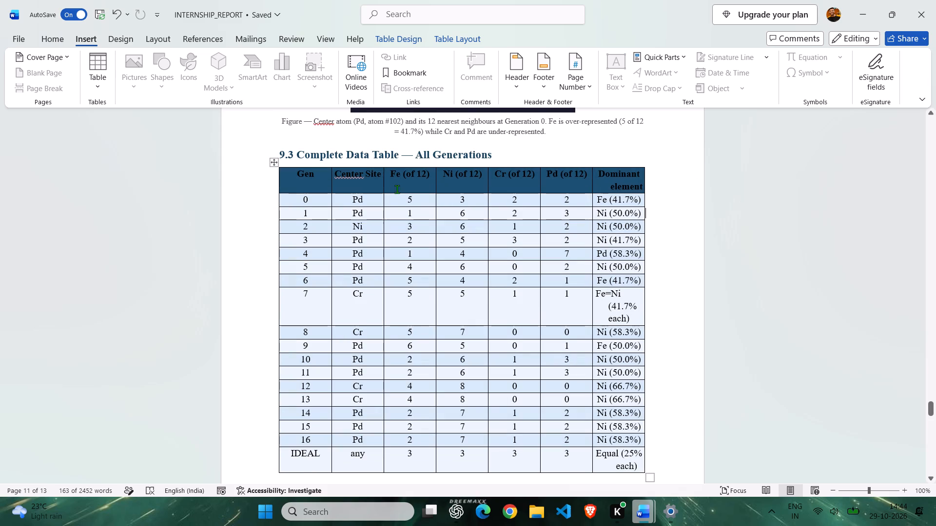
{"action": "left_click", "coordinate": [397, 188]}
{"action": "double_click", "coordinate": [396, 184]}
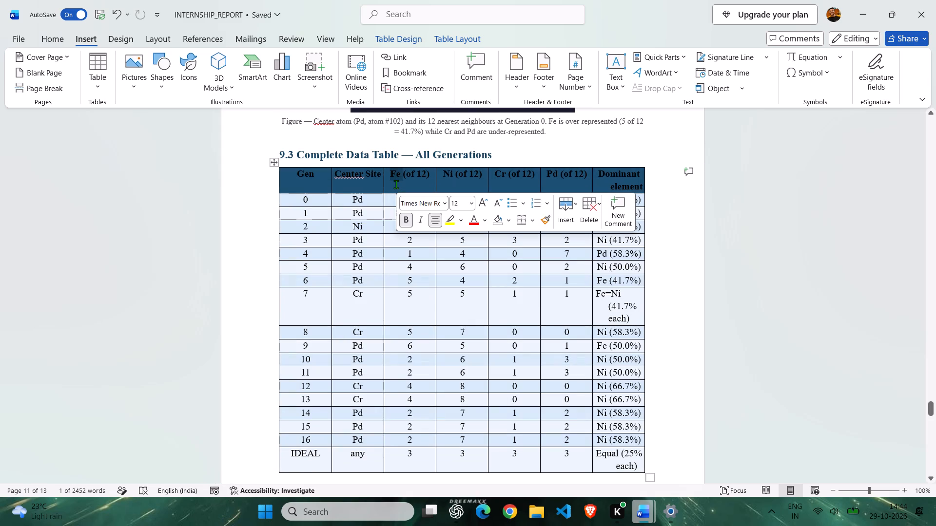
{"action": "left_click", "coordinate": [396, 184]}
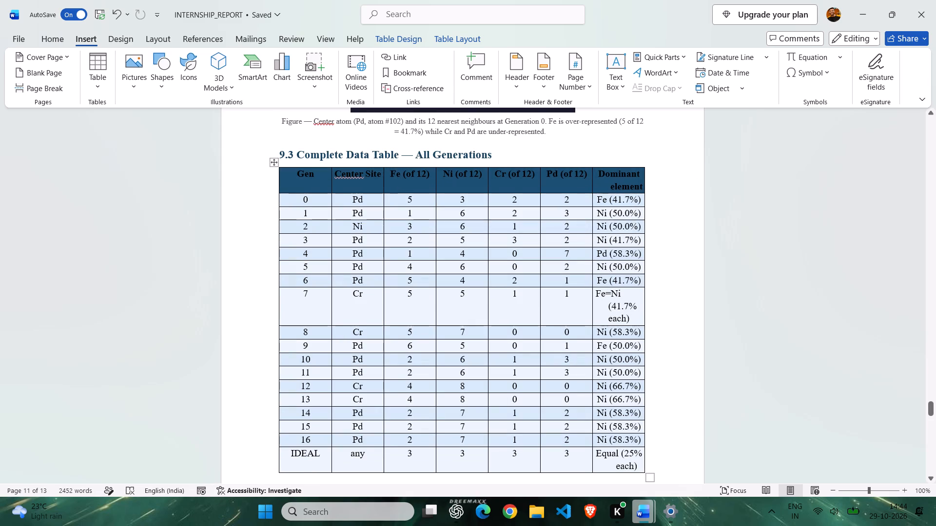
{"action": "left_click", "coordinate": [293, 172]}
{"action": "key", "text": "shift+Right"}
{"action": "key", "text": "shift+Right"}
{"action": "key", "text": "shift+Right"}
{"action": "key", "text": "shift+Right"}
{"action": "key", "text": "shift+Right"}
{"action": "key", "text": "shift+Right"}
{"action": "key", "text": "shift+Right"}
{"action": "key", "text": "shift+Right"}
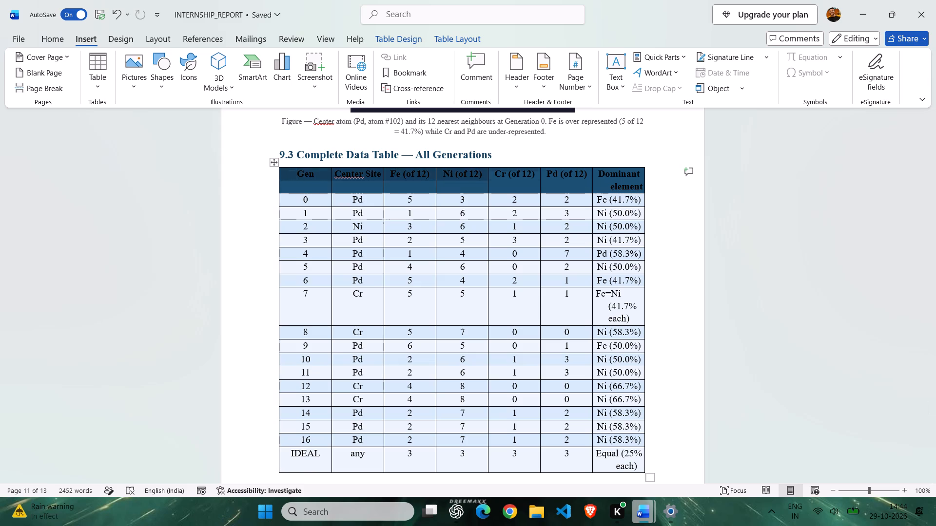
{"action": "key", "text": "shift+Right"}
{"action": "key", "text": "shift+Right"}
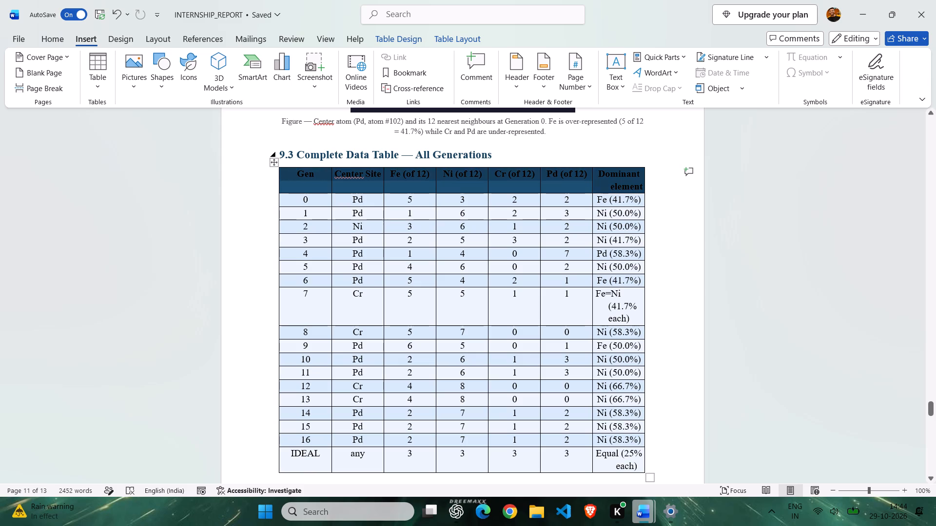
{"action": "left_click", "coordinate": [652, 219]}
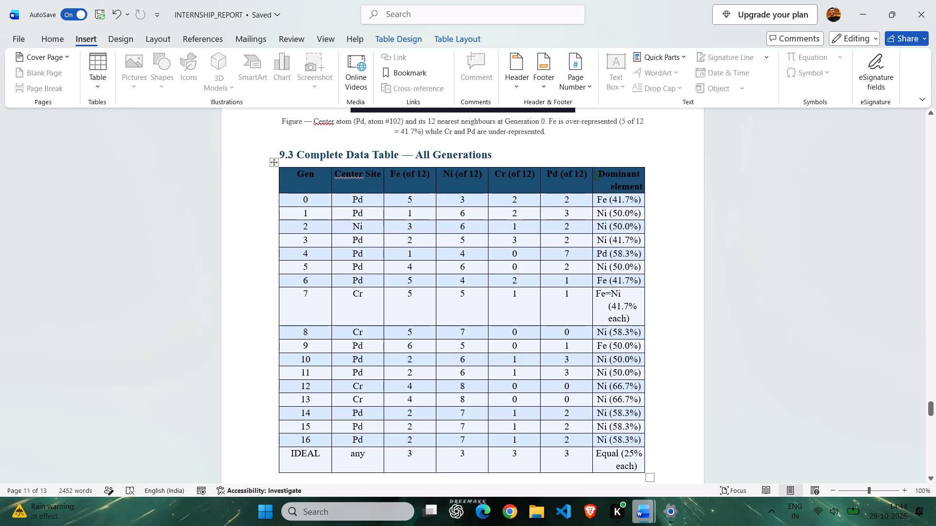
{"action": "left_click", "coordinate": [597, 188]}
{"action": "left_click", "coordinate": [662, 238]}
Switch to the GAASP_Full_Report document and examine the figures that follow the all-generations data table, up to section 9.4.
{"action": "scroll", "coordinate": [557, 383], "scroll_direction": "down", "scroll_amount": 12}
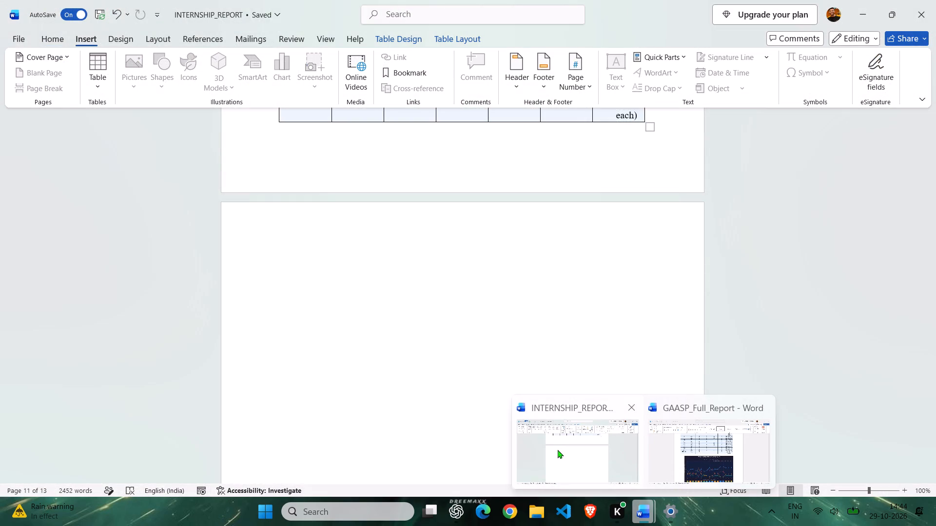
{"action": "left_click", "coordinate": [702, 439]}
{"action": "scroll", "coordinate": [487, 352], "scroll_direction": "down", "scroll_amount": 6}
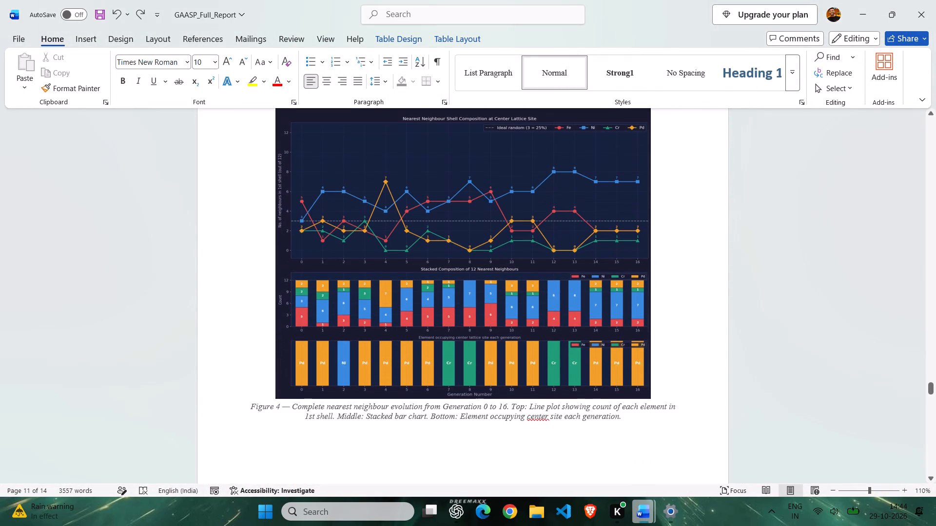
{"action": "scroll", "coordinate": [491, 350], "scroll_direction": "up", "scroll_amount": 7}
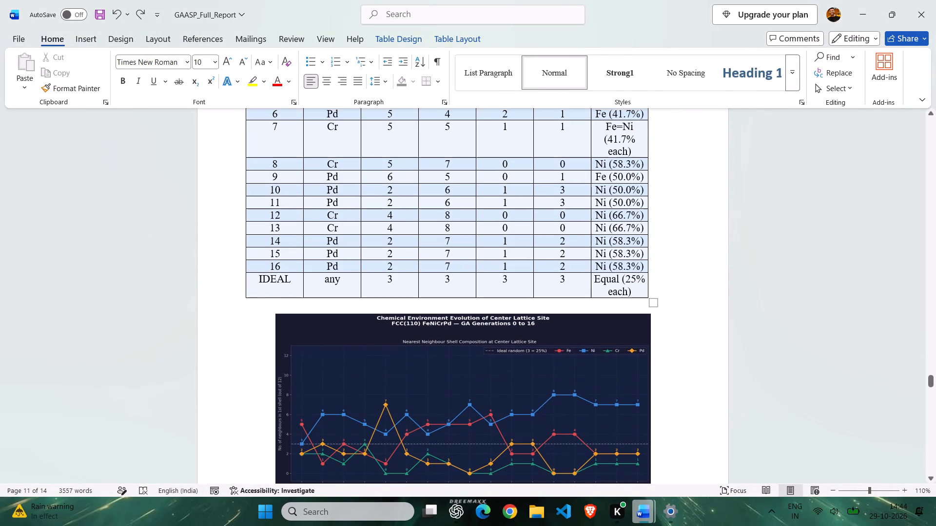
{"action": "scroll", "coordinate": [508, 338], "scroll_direction": "up", "scroll_amount": 6}
{"action": "scroll", "coordinate": [510, 337], "scroll_direction": "down", "scroll_amount": 8}
{"action": "scroll", "coordinate": [519, 334], "scroll_direction": "down", "scroll_amount": 17}
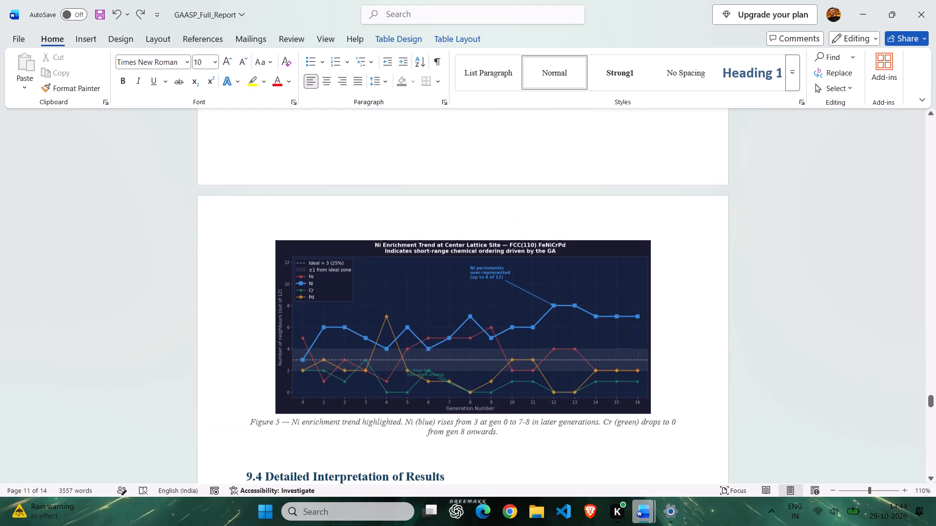
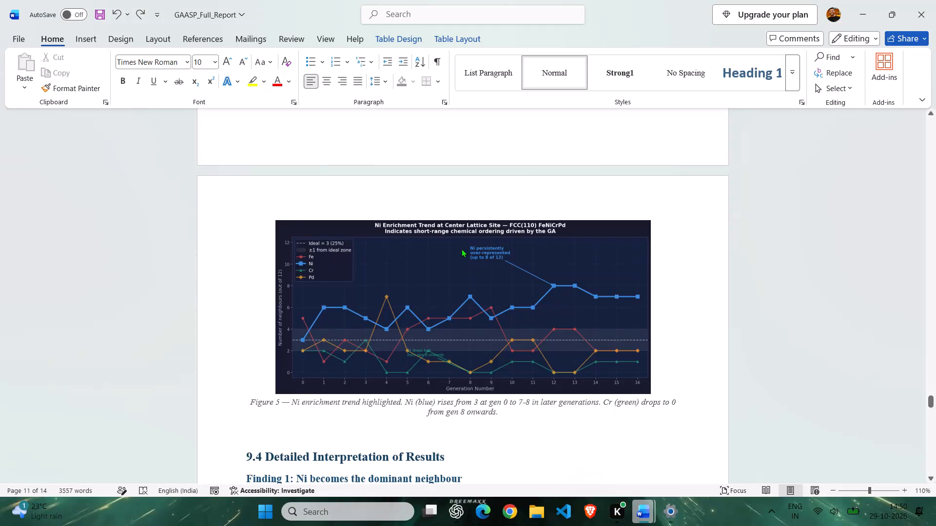
Look back through GAASP_Full_Report from Figure 5 to section 7, Finding the Center Atom.
{"action": "scroll", "coordinate": [420, 169], "scroll_direction": "up", "scroll_amount": 4}
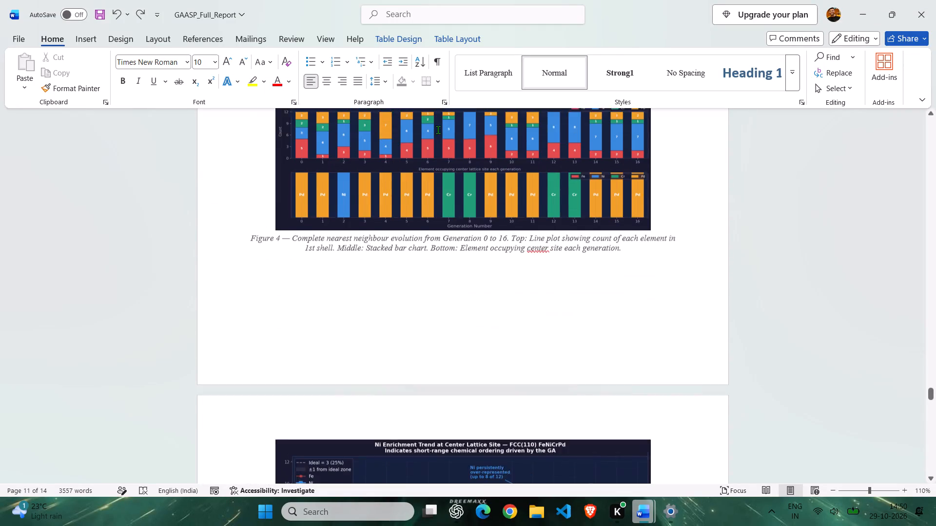
{"action": "scroll", "coordinate": [444, 128], "scroll_direction": "up", "scroll_amount": 13}
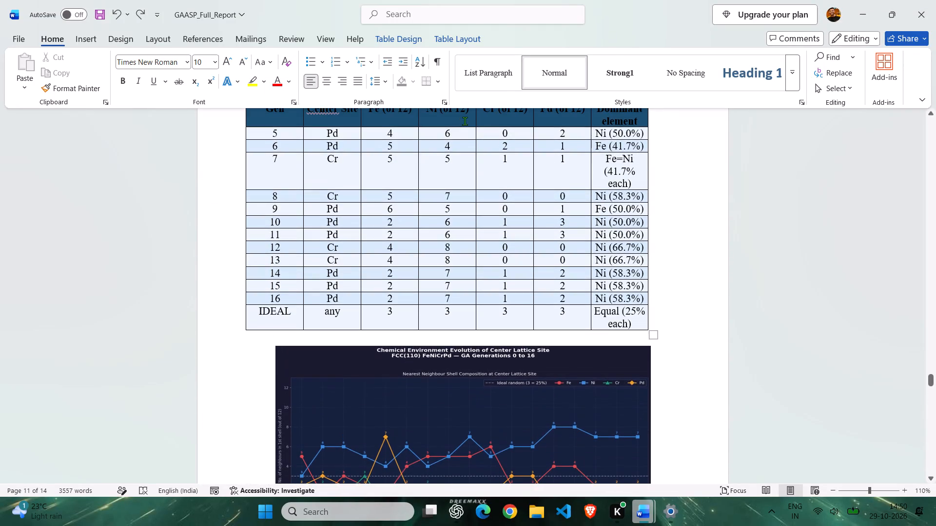
{"action": "scroll", "coordinate": [466, 121], "scroll_direction": "down", "scroll_amount": 12}
{"action": "scroll", "coordinate": [490, 109], "scroll_direction": "up", "scroll_amount": 18}
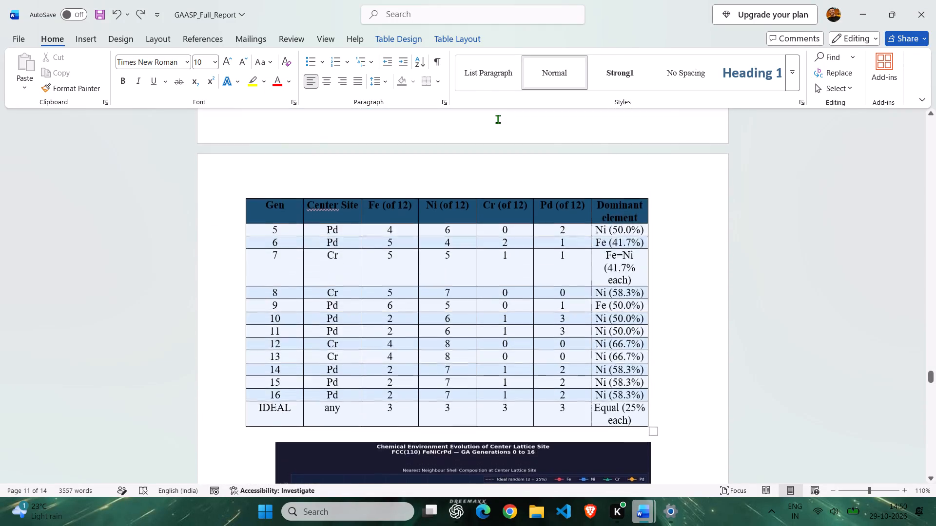
{"action": "scroll", "coordinate": [498, 119], "scroll_direction": "up", "scroll_amount": 3}
{"action": "scroll", "coordinate": [498, 119], "scroll_direction": "up", "scroll_amount": 20}
{"action": "scroll", "coordinate": [498, 119], "scroll_direction": "up", "scroll_amount": 1}
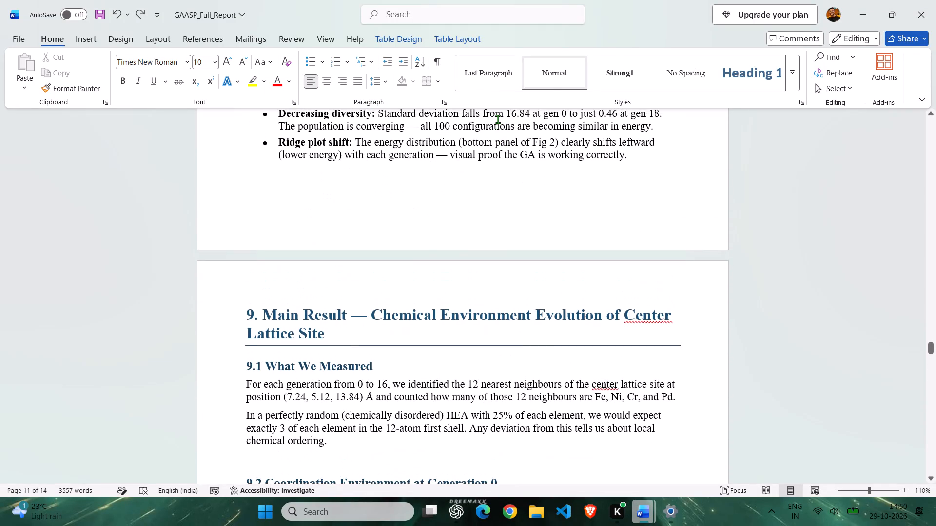
{"action": "scroll", "coordinate": [367, 303], "scroll_direction": "up", "scroll_amount": 7}
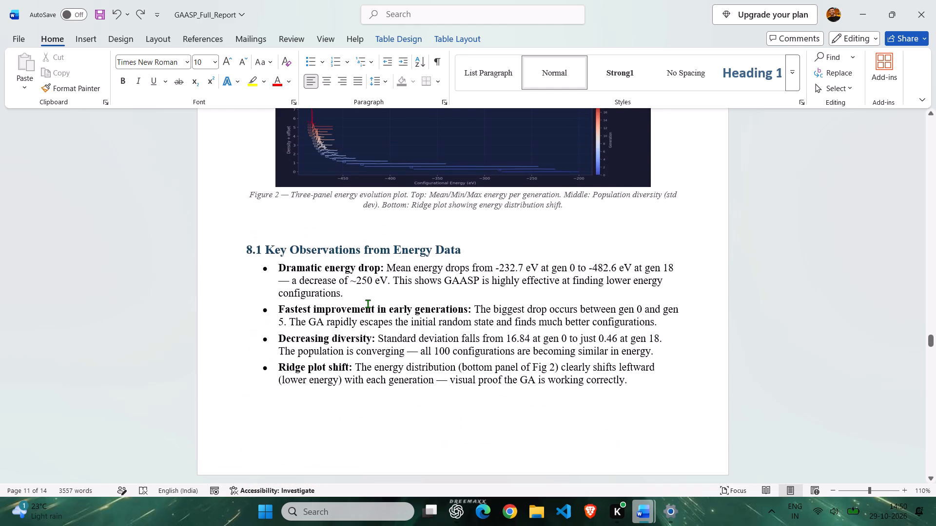
{"action": "scroll", "coordinate": [375, 300], "scroll_direction": "up", "scroll_amount": 10}
{"action": "scroll", "coordinate": [402, 274], "scroll_direction": "up", "scroll_amount": 11}
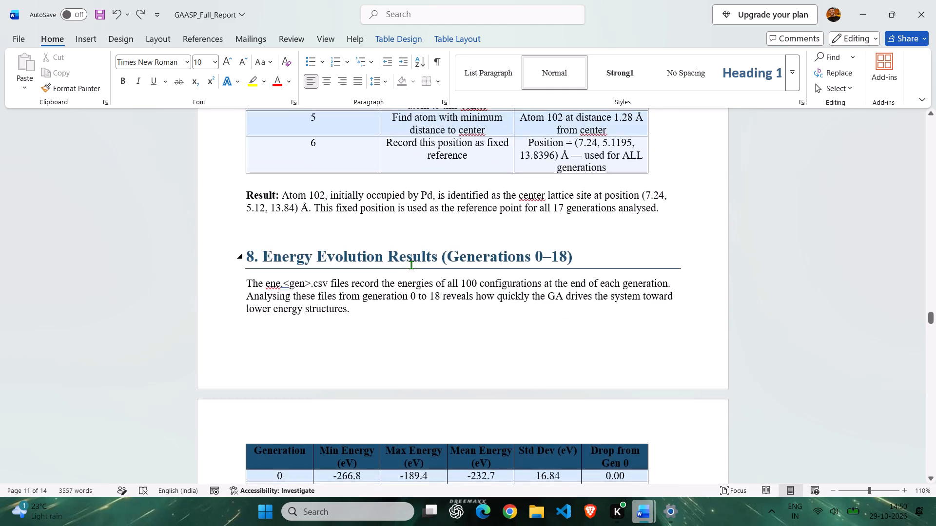
{"action": "scroll", "coordinate": [412, 263], "scroll_direction": "up", "scroll_amount": 12}
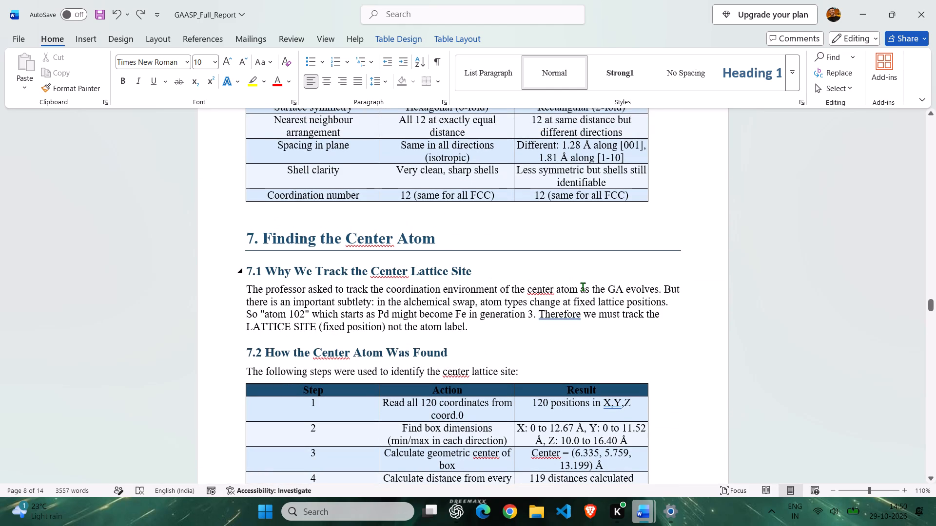
Review GAASP_Full_Report from section 7 through the energy and nearest neighbour figures up to Figure 5.
{"action": "scroll", "coordinate": [558, 333], "scroll_direction": "down", "scroll_amount": 1}
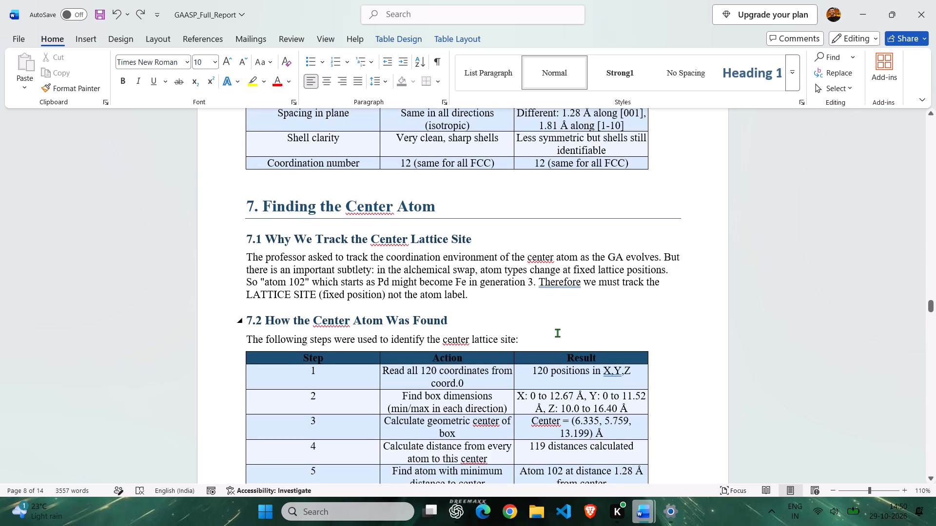
{"action": "scroll", "coordinate": [557, 333], "scroll_direction": "down", "scroll_amount": 4}
{"action": "scroll", "coordinate": [542, 432], "scroll_direction": "down", "scroll_amount": 16}
{"action": "scroll", "coordinate": [542, 432], "scroll_direction": "down", "scroll_amount": 5}
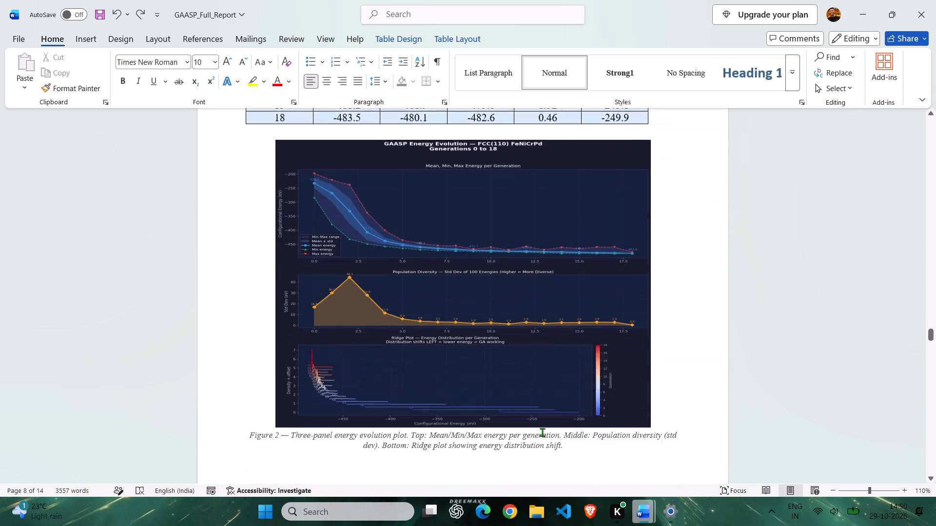
{"action": "scroll", "coordinate": [542, 432], "scroll_direction": "down", "scroll_amount": 16}
{"action": "scroll", "coordinate": [542, 432], "scroll_direction": "down", "scroll_amount": 13}
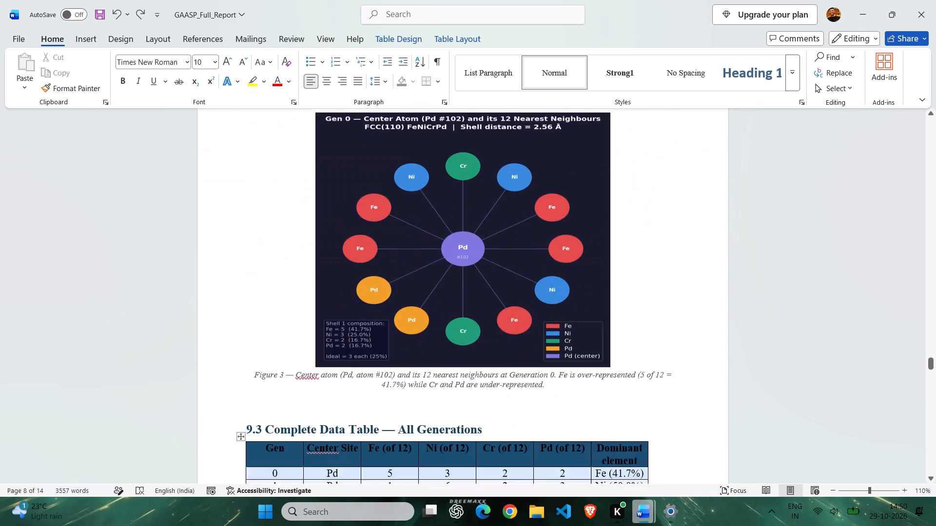
{"action": "scroll", "coordinate": [542, 432], "scroll_direction": "down", "scroll_amount": 14}
{"action": "scroll", "coordinate": [545, 428], "scroll_direction": "down", "scroll_amount": 7}
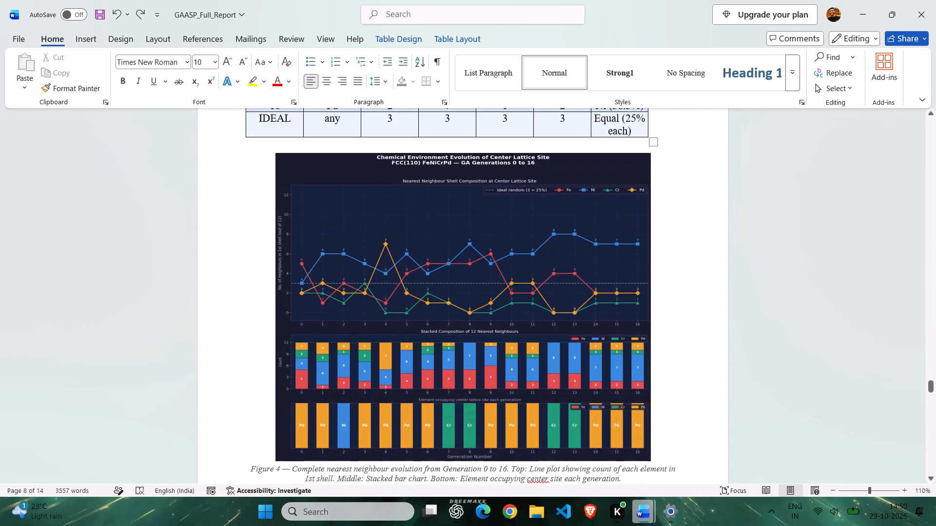
{"action": "scroll", "coordinate": [545, 428], "scroll_direction": "down", "scroll_amount": 8}
{"action": "scroll", "coordinate": [547, 428], "scroll_direction": "up", "scroll_amount": 6}
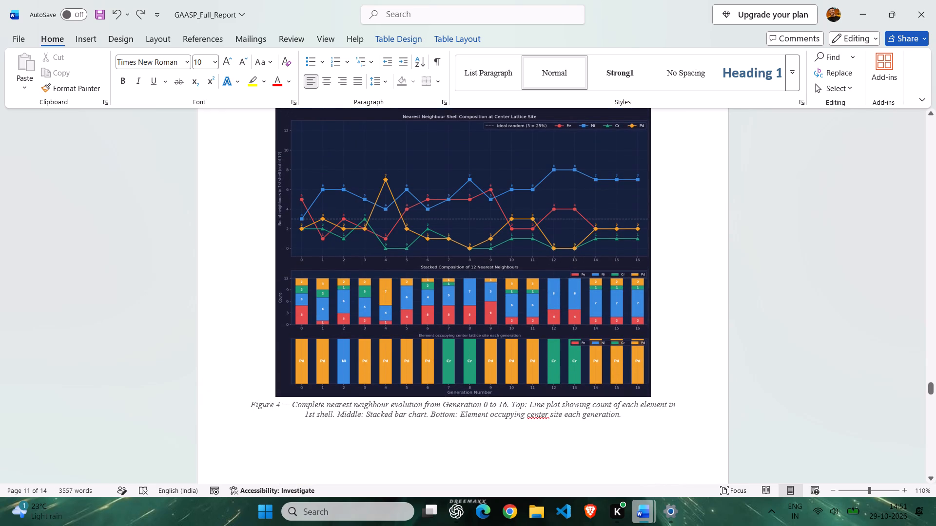
{"action": "scroll", "coordinate": [567, 217], "scroll_direction": "down", "scroll_amount": 12}
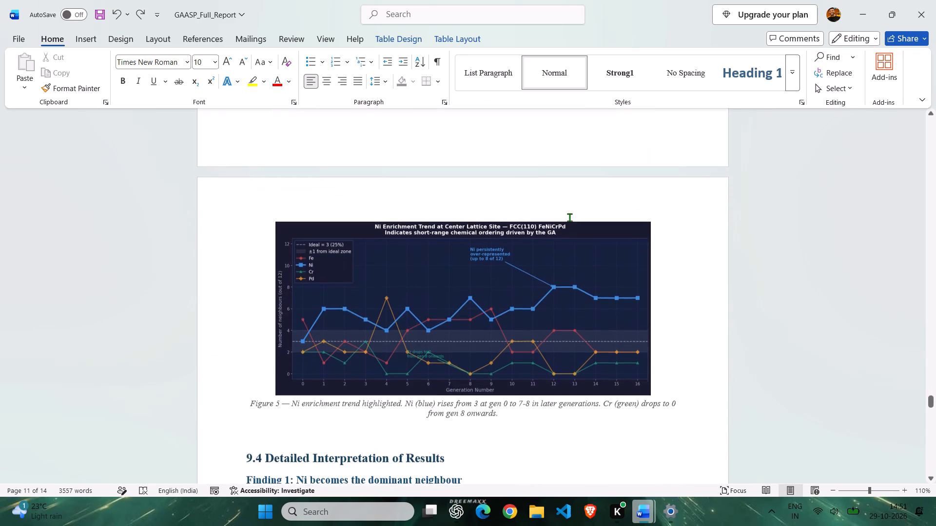
Copy all of section 9.4 Detailed Interpretation of Results, from its heading through the last bullet of Finding 5.
{"action": "scroll", "coordinate": [570, 217], "scroll_direction": "down", "scroll_amount": 5}
{"action": "scroll", "coordinate": [534, 248], "scroll_direction": "down", "scroll_amount": 4}
{"action": "left_click_drag", "start_coordinate": [227, 157], "coordinate": [228, 158]}
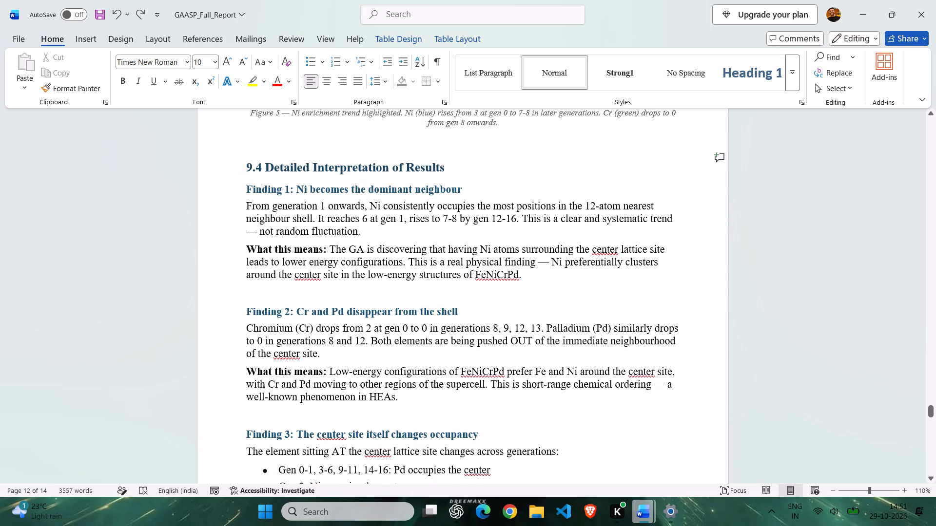
{"action": "left_click_drag", "start_coordinate": [228, 158], "coordinate": [298, 233]}
{"action": "scroll", "coordinate": [272, 205], "scroll_direction": "down", "scroll_amount": 3}
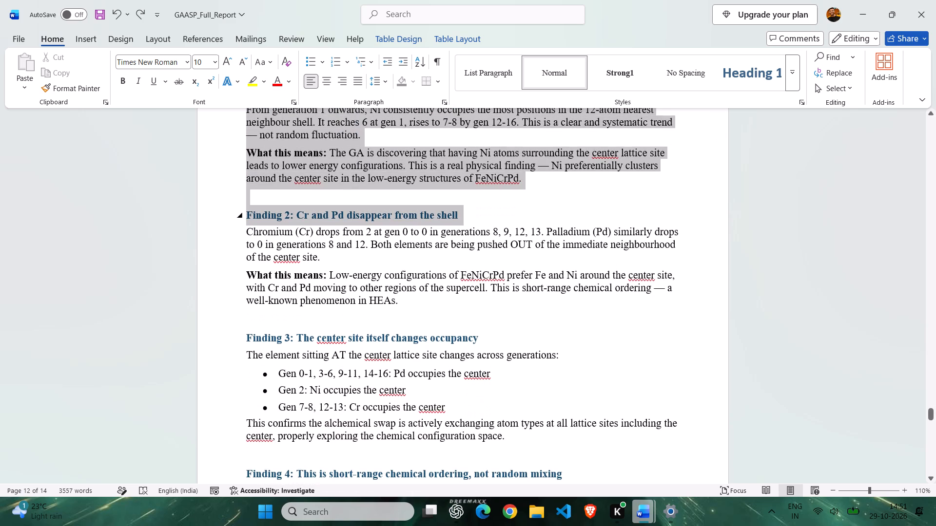
{"action": "left_click_drag", "start_coordinate": [298, 233], "coordinate": [363, 395]}
{"action": "scroll", "coordinate": [344, 359], "scroll_direction": "down", "scroll_amount": 4}
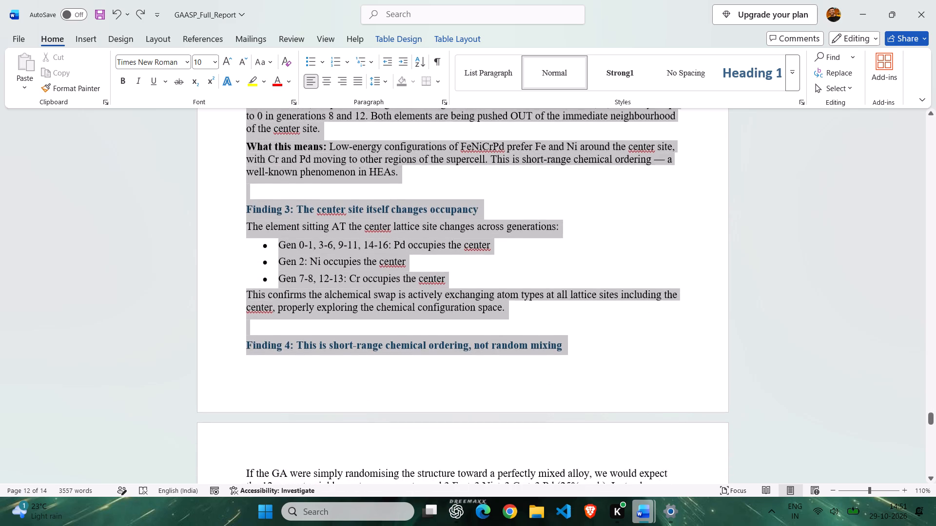
{"action": "left_click_drag", "start_coordinate": [363, 395], "coordinate": [413, 391]}
{"action": "scroll", "coordinate": [377, 393], "scroll_direction": "down", "scroll_amount": 11}
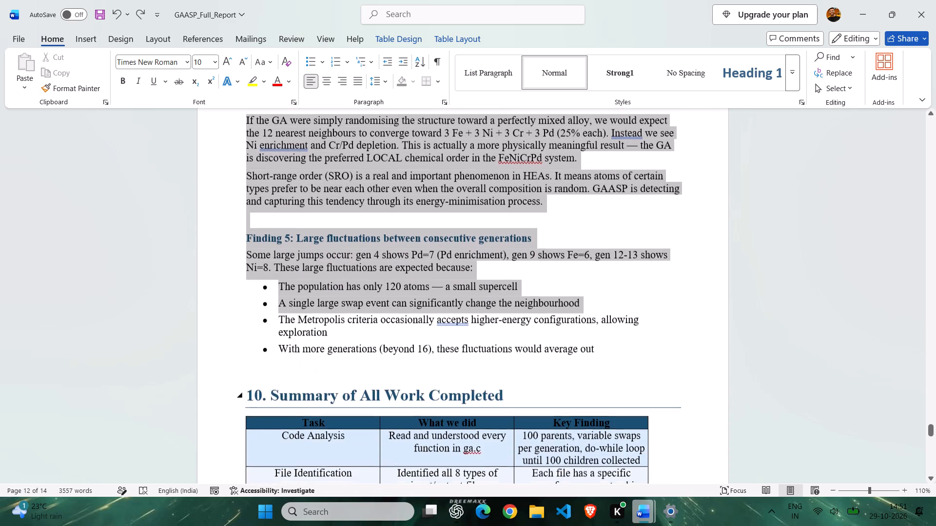
{"action": "left_click_drag", "start_coordinate": [413, 391], "coordinate": [618, 352]}
{"action": "key", "text": "ctrl+c"}
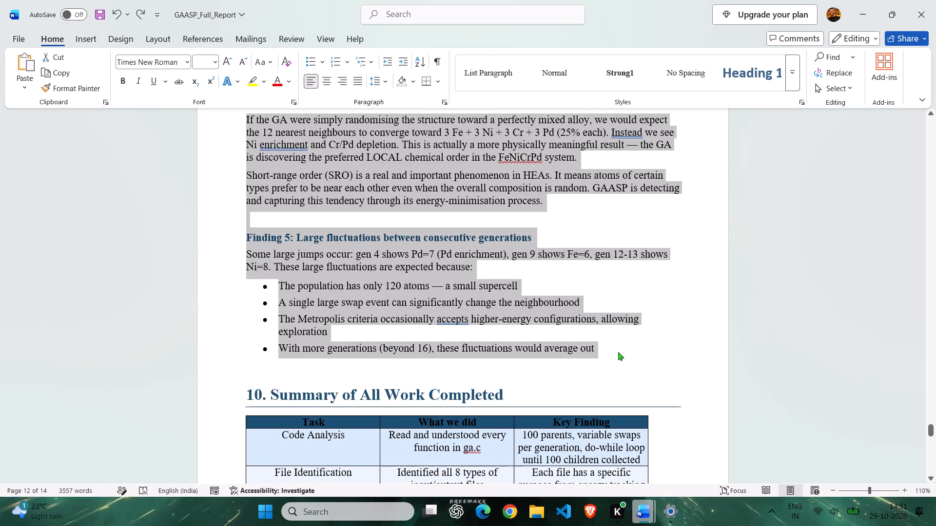
Switch to INTERNSHIP_REPORT and paste the copied section 9.4 onto the blank page after the section 9.3 data table.
{"action": "key", "text": "alt+Tab"}
{"action": "scroll", "coordinate": [492, 348], "scroll_direction": "up", "scroll_amount": 4}
{"action": "scroll", "coordinate": [492, 348], "scroll_direction": "down", "scroll_amount": 5}
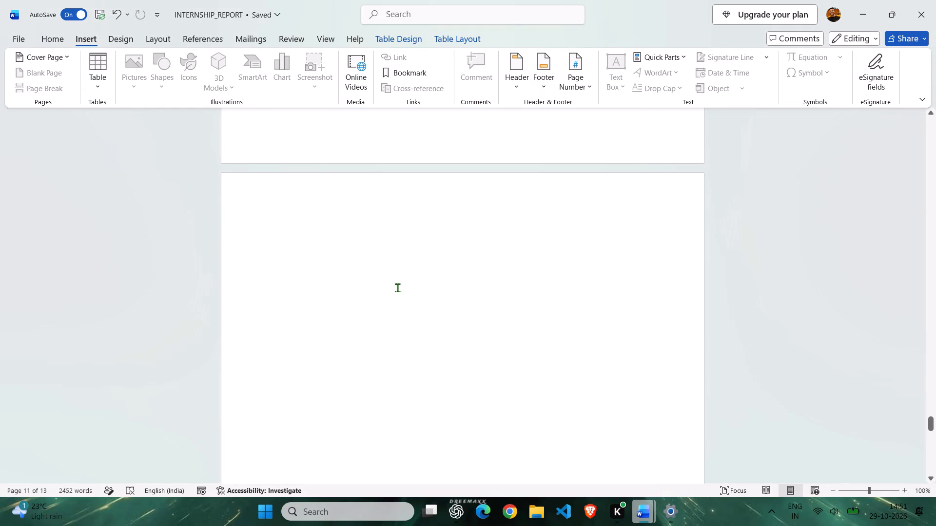
{"action": "left_click", "coordinate": [312, 259]}
{"action": "key", "text": "ctrl+v"}
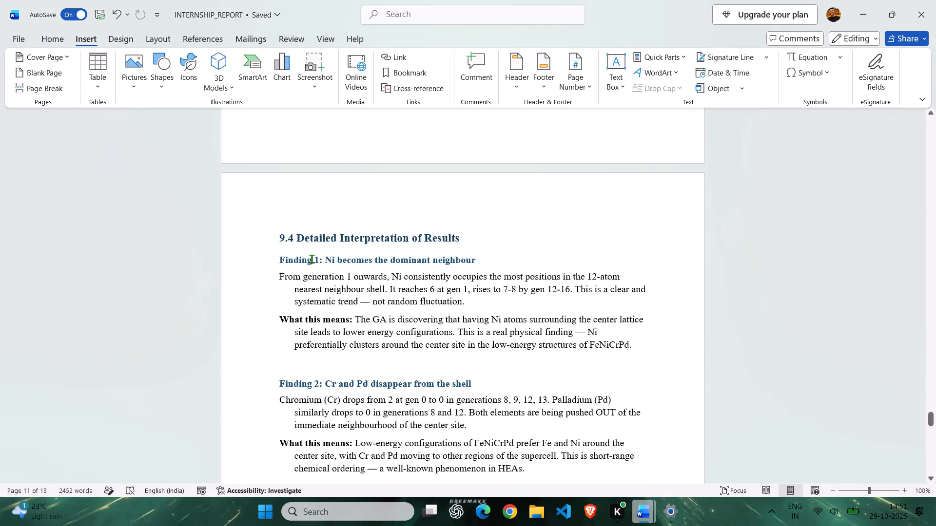
Check the pasted section 9.4 and the preceding content from section 8.1 through the section 9.3 data table.
{"action": "scroll", "coordinate": [285, 222], "scroll_direction": "up", "scroll_amount": 11}
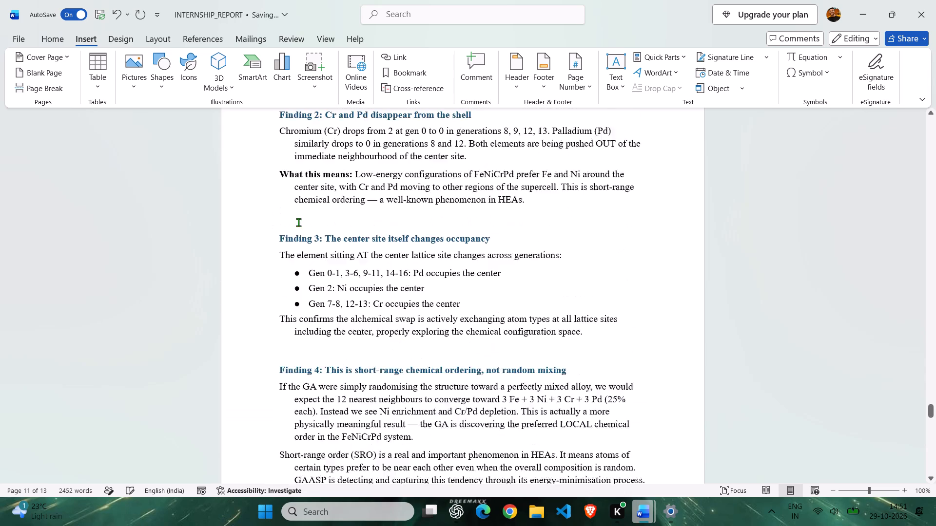
{"action": "scroll", "coordinate": [298, 222], "scroll_direction": "up", "scroll_amount": 6}
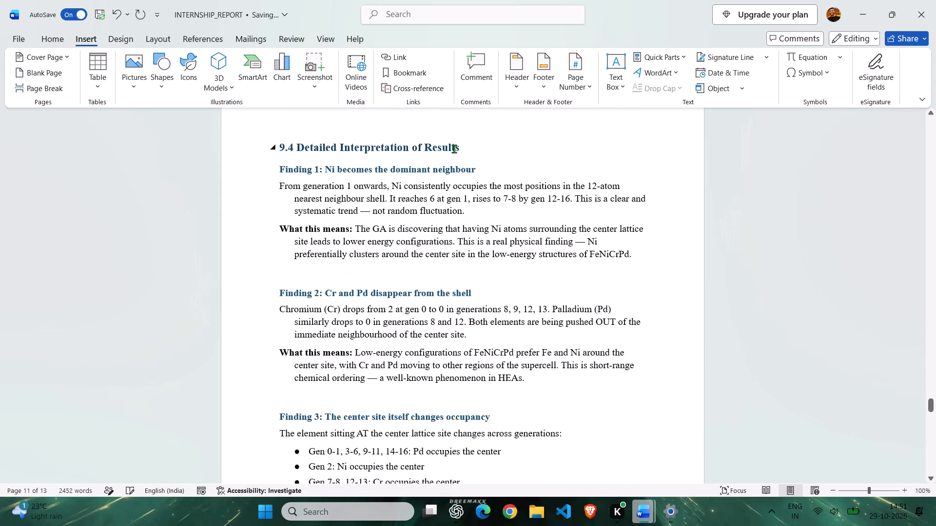
{"action": "scroll", "coordinate": [351, 173], "scroll_direction": "up", "scroll_amount": 12}
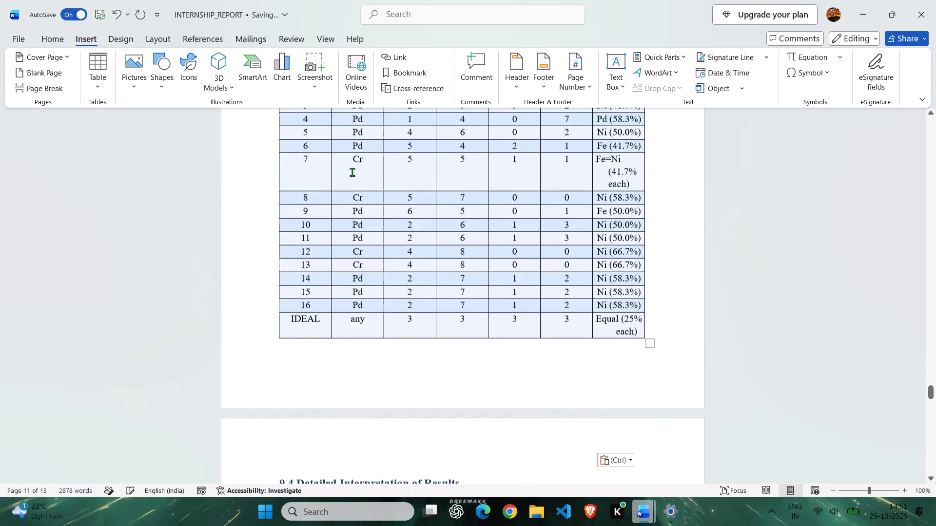
{"action": "scroll", "coordinate": [352, 172], "scroll_direction": "up", "scroll_amount": 18}
{"action": "scroll", "coordinate": [352, 169], "scroll_direction": "up", "scroll_amount": 8}
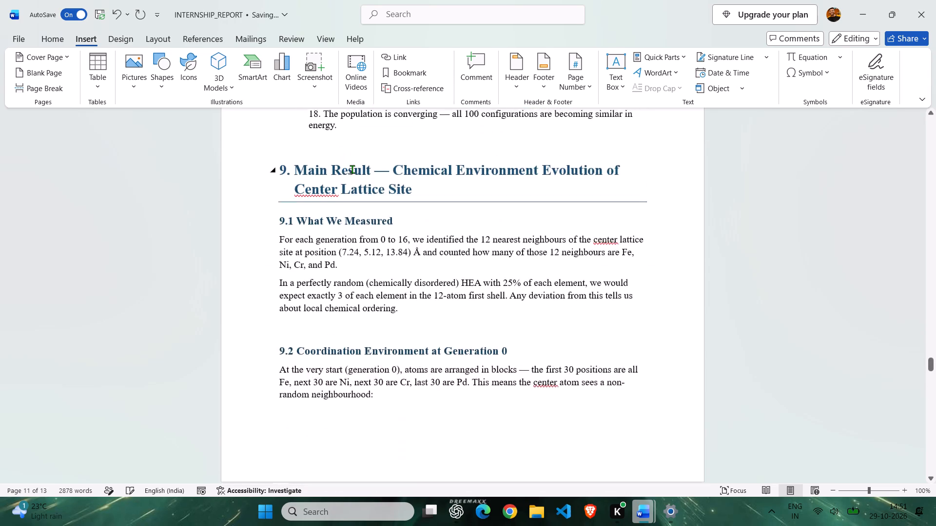
{"action": "scroll", "coordinate": [352, 169], "scroll_direction": "up", "scroll_amount": 6}
{"action": "scroll", "coordinate": [352, 169], "scroll_direction": "down", "scroll_amount": 3}
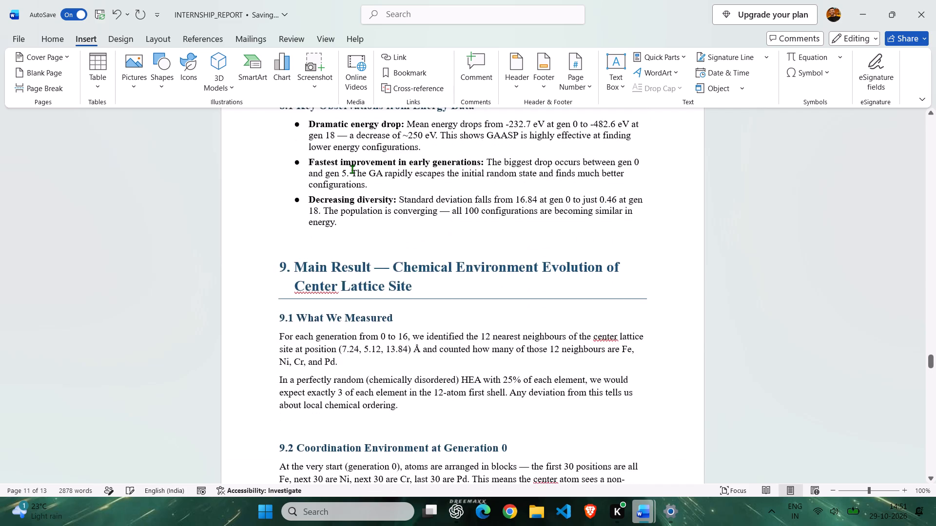
{"action": "scroll", "coordinate": [352, 169], "scroll_direction": "down", "scroll_amount": 11}
{"action": "scroll", "coordinate": [352, 169], "scroll_direction": "down", "scroll_amount": 19}
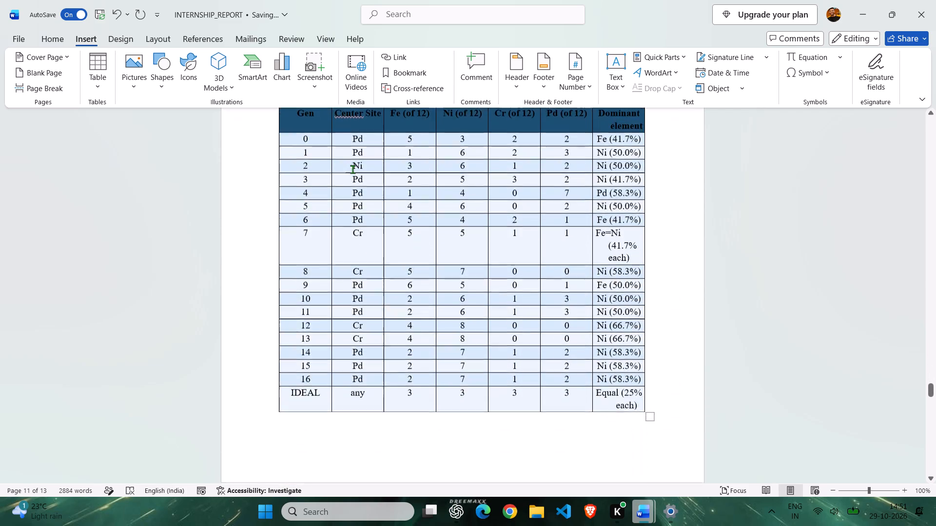
Remove the hanging indent from both body paragraphs under Finding 1 in section 9.4.
{"action": "scroll", "coordinate": [352, 169], "scroll_direction": "down", "scroll_amount": 10}
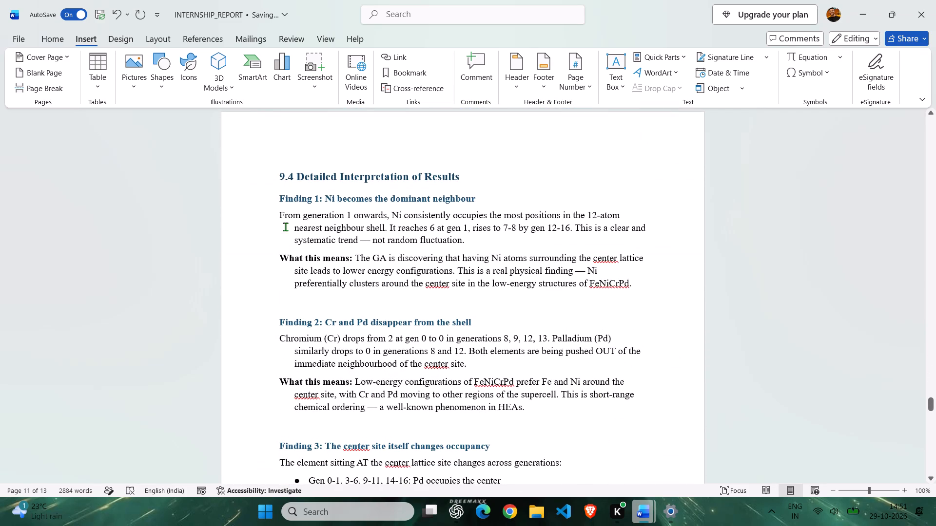
{"action": "left_click", "coordinate": [281, 212]}
{"action": "key", "text": "BackSpace"}
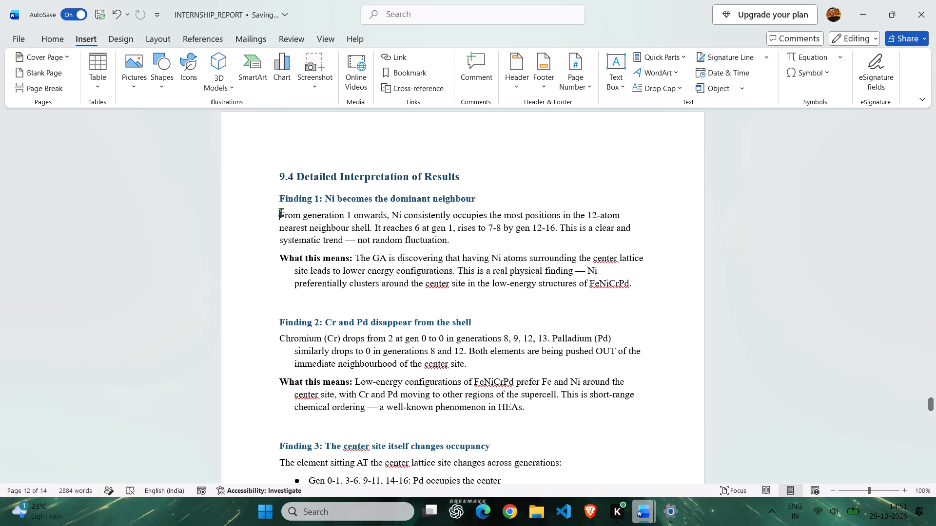
{"action": "key", "text": "Down"}
{"action": "key", "text": "Down"}
{"action": "key", "text": "Down"}
{"action": "key", "text": "BackSpace"}
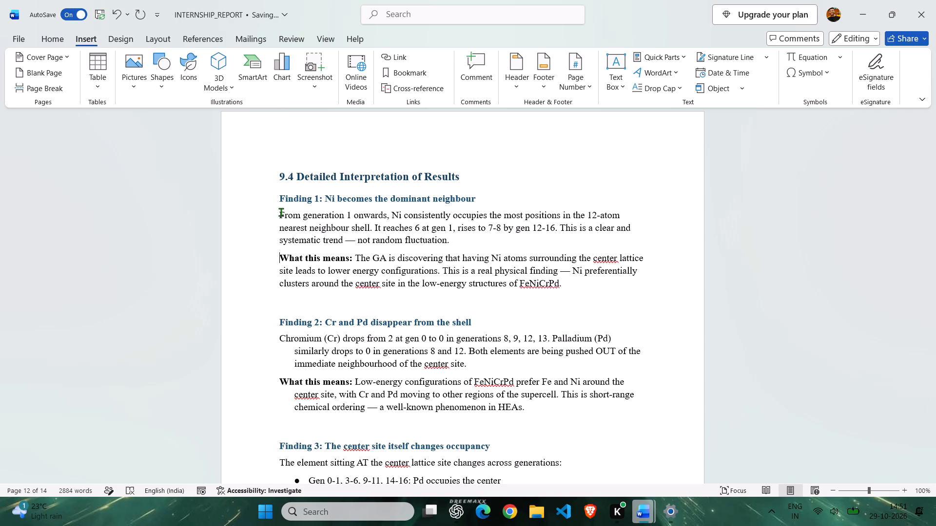
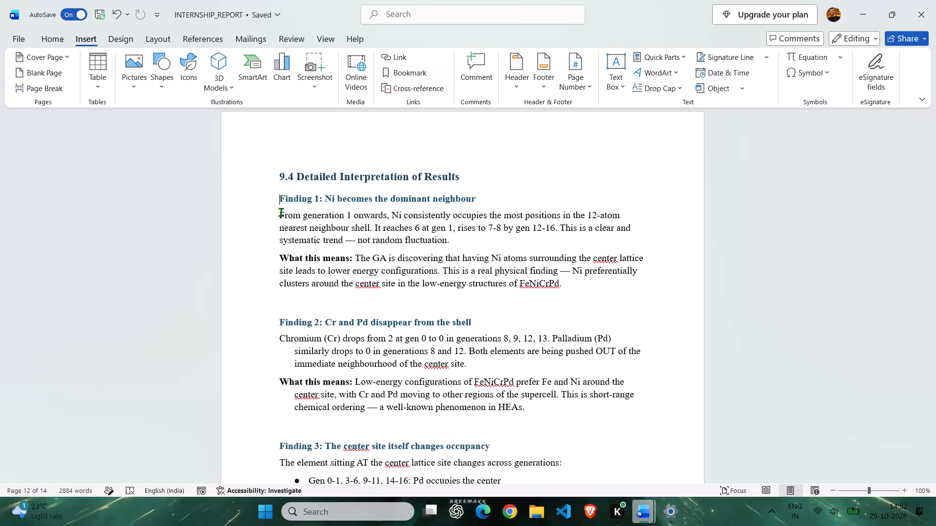
Review the section 9.3 data table and the start of section 9.4 on the following page.
{"action": "key", "text": "Up"}
{"action": "key", "text": "Up"}
{"action": "key", "text": "Up"}
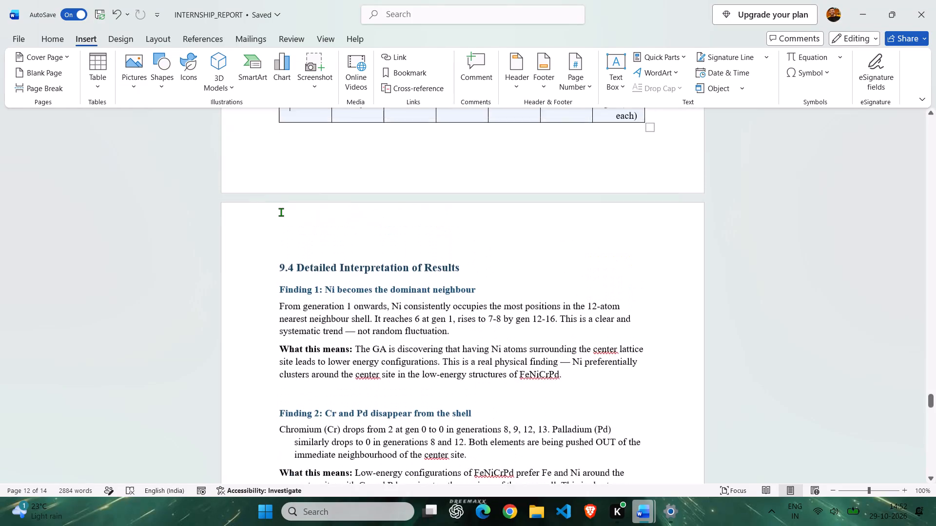
{"action": "key", "text": "Up"}
{"action": "key", "text": "Up"}
{"action": "key", "text": "Up"}
{"action": "key", "text": "Up"}
{"action": "key", "text": "Up"}
{"action": "key", "text": "Up"}
{"action": "key", "text": "Up"}
{"action": "key", "text": "Up"}
{"action": "key", "text": "Up"}
{"action": "key", "text": "Up"}
{"action": "key", "text": "Up"}
{"action": "key", "text": "Up"}
{"action": "key", "text": "Up"}
{"action": "key", "text": "Up"}
{"action": "key", "text": "Up"}
{"action": "key", "text": "Up"}
{"action": "key", "text": "Up"}
{"action": "key", "text": "Up"}
{"action": "key", "text": "Up"}
{"action": "key", "text": "Up"}
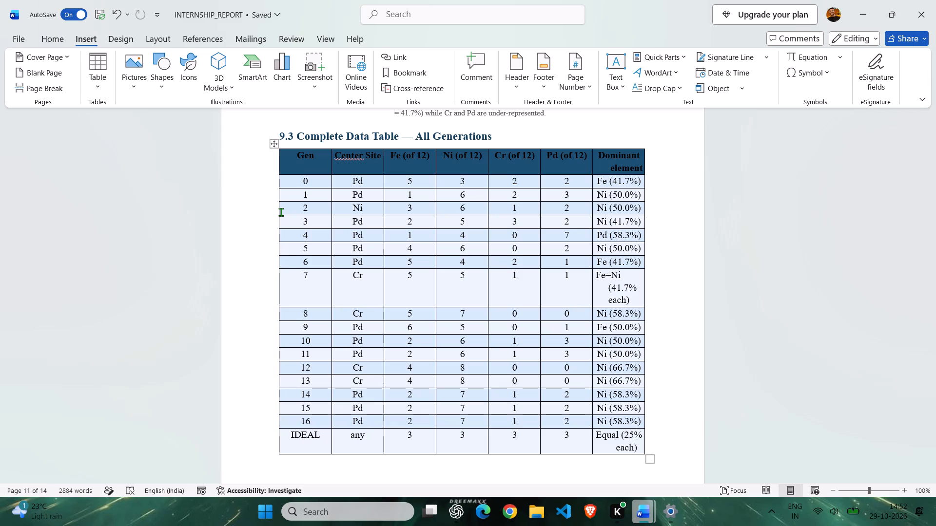
{"action": "key", "text": "Down"}
{"action": "key", "text": "Down"}
{"action": "key", "text": "Down"}
{"action": "key", "text": "Down"}
{"action": "key", "text": "Down"}
{"action": "key", "text": "Down"}
{"action": "key", "text": "Down"}
{"action": "key", "text": "Down"}
{"action": "key", "text": "Down"}
{"action": "key", "text": "Down"}
{"action": "key", "text": "Down"}
{"action": "key", "text": "Down"}
{"action": "key", "text": "Down"}
{"action": "key", "text": "Down"}
{"action": "key", "text": "Down"}
{"action": "key", "text": "Down"}
{"action": "key", "text": "Down"}
{"action": "key", "text": "Down"}
{"action": "key", "text": "Down"}
{"action": "key", "text": "Down"}
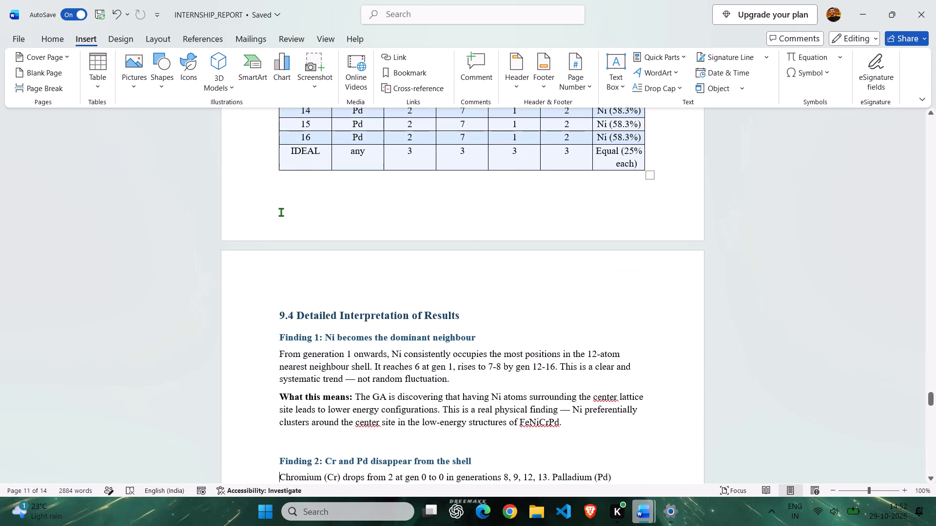
Remove the hanging indent from the first body paragraph under Finding 2, the one starting with "Chromium (Cr)".
{"action": "key", "text": "Down"}
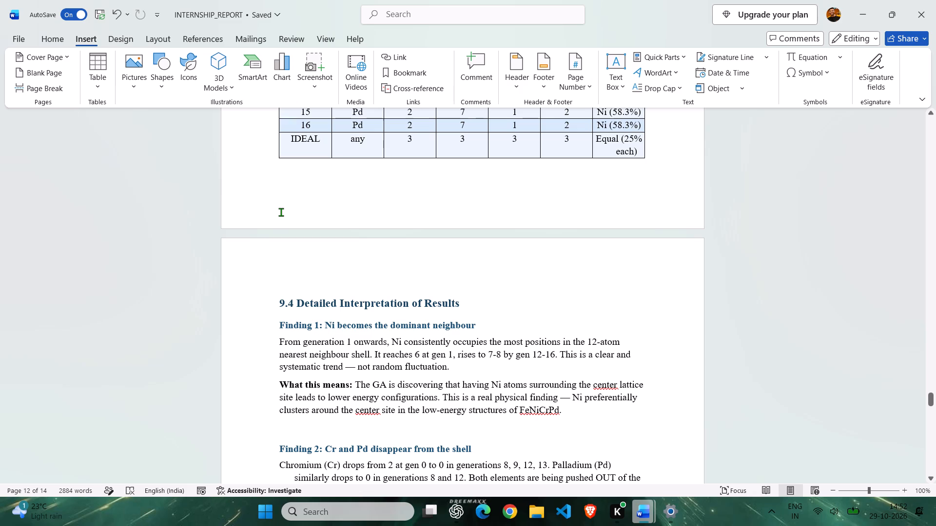
{"action": "key", "text": "Up"}
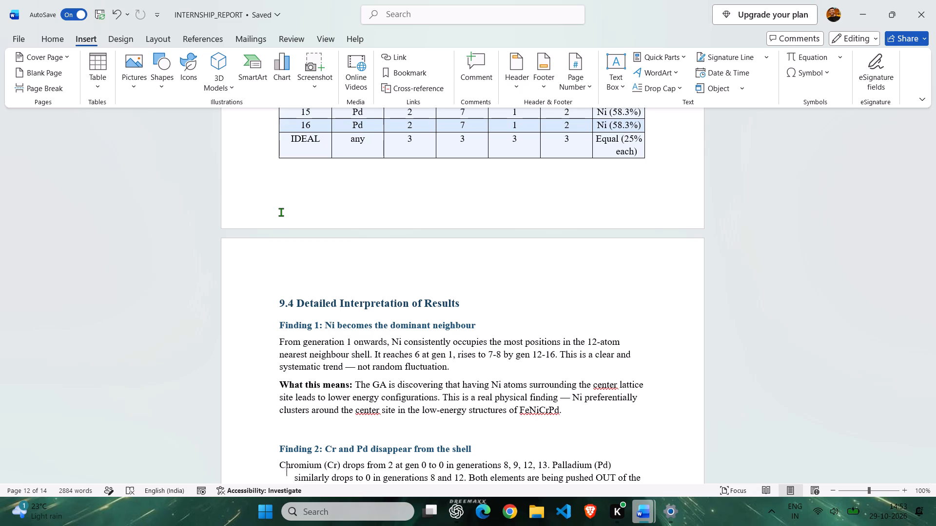
{"action": "key", "text": "Up"}
{"action": "key", "text": "Up"}
{"action": "key", "text": "Up"}
{"action": "key", "text": "Up"}
{"action": "key", "text": "Down"}
{"action": "key", "text": "Down"}
{"action": "key", "text": "Down"}
{"action": "key", "text": "Down"}
{"action": "key", "text": "Up"}
{"action": "key", "text": "Down"}
{"action": "key", "text": "Down"}
{"action": "key", "text": "Up"}
{"action": "key", "text": "Up"}
{"action": "key", "text": "Down"}
{"action": "key", "text": "BackSpace"}
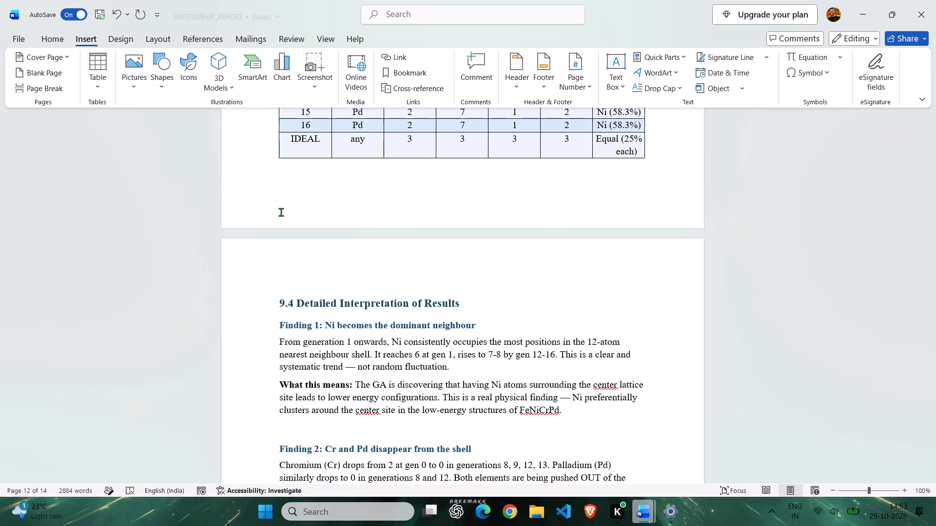
Check the Finding 2 heading and read through its first body paragraph in section 9.4.
{"action": "key", "text": "Left"}
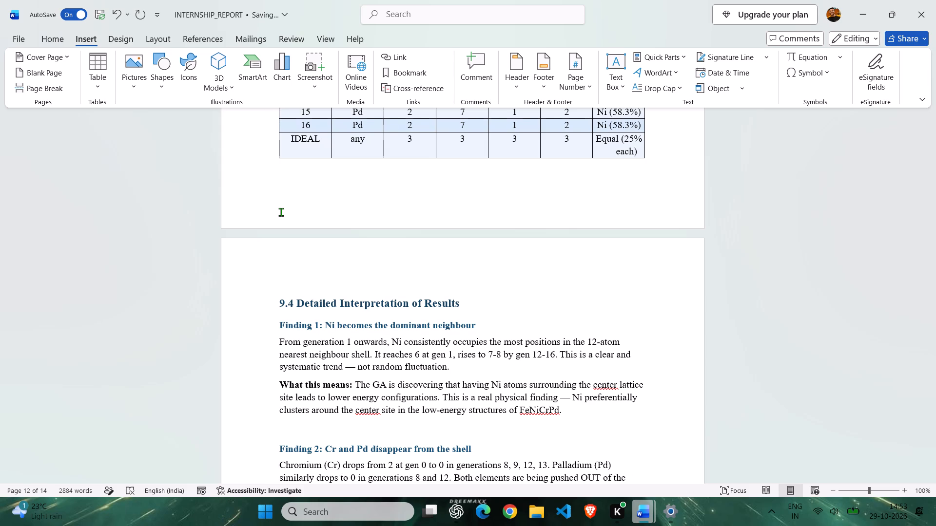
{"action": "key", "text": "Up"}
{"action": "key", "text": "Up"}
{"action": "key", "text": "Up"}
{"action": "key", "text": "Up"}
{"action": "key", "text": "Down"}
{"action": "key", "text": "Down"}
{"action": "key", "text": "Down"}
{"action": "key", "text": "Down"}
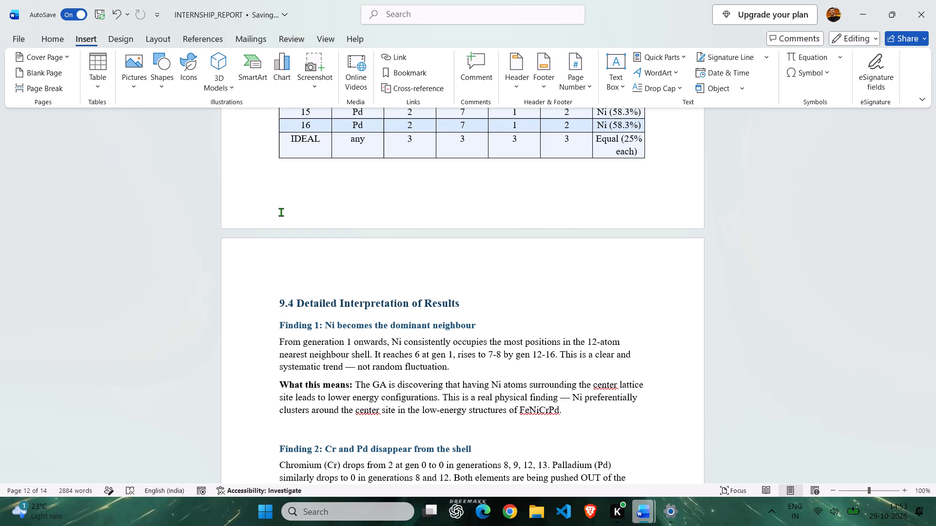
{"action": "key", "text": "Down"}
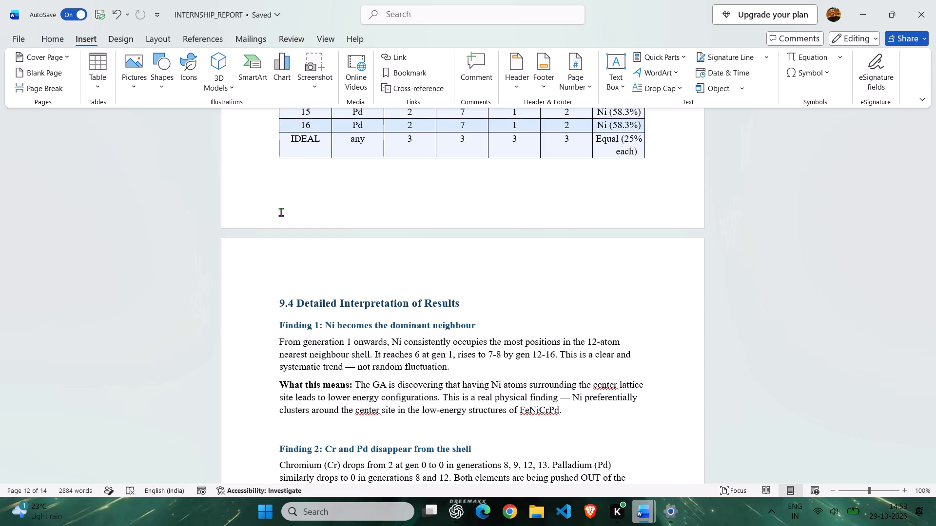
{"action": "key", "text": "Up"}
{"action": "key", "text": "Up"}
{"action": "key", "text": "Up"}
{"action": "key", "text": "Down"}
{"action": "key", "text": "Down"}
{"action": "key", "text": "Right"}
{"action": "key", "text": "Right"}
{"action": "key", "text": "Right"}
{"action": "key", "text": "Up"}
{"action": "key", "text": "Left"}
{"action": "key", "text": "Left"}
{"action": "key", "text": "Right"}
{"action": "key", "text": "Right"}
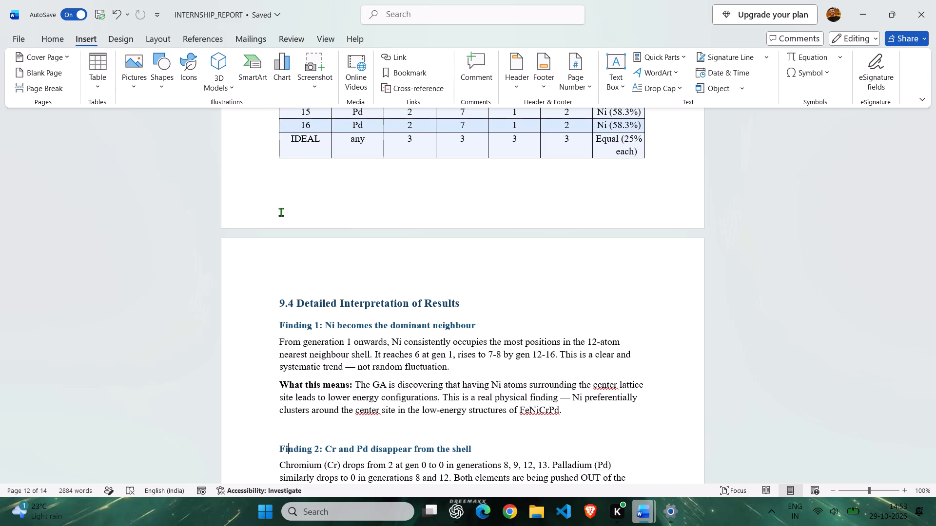
{"action": "key", "text": "Right"}
{"action": "key", "text": "Right"}
{"action": "key", "text": "Right"}
{"action": "key", "text": "Right"}
{"action": "key", "text": "Right"}
{"action": "key", "text": "Right"}
{"action": "key", "text": "Right"}
{"action": "key", "text": "Right"}
{"action": "key", "text": "Right"}
{"action": "key", "text": "Down"}
{"action": "key", "text": "Left"}
{"action": "key", "text": "Right"}
{"action": "key", "text": "Right"}
{"action": "key", "text": "Right"}
{"action": "key", "text": "Right"}
{"action": "key", "text": "Right"}
{"action": "key", "text": "Right"}
{"action": "key", "text": "Right"}
{"action": "key", "text": "Right"}
{"action": "key", "text": "Right"}
{"action": "key", "text": "Right"}
{"action": "key", "text": "Right"}
{"action": "key", "text": "Right"}
{"action": "key", "text": "Right"}
{"action": "key", "text": "Right"}
{"action": "key", "text": "Right"}
{"action": "key", "text": "Right"}
{"action": "key", "text": "Right"}
{"action": "key", "text": "Right"}
{"action": "key", "text": "Right"}
{"action": "key", "text": "Right"}
{"action": "key", "text": "Right"}
{"action": "key", "text": "Right"}
{"action": "key", "text": "Right"}
{"action": "key", "text": "Right"}
{"action": "key", "text": "Right"}
{"action": "key", "text": "Right"}
{"action": "key", "text": "Right"}
{"action": "key", "text": "Right"}
{"action": "key", "text": "Right"}
{"action": "key", "text": "Right"}
{"action": "key", "text": "Right"}
{"action": "key", "text": "Right"}
{"action": "key", "text": "Right"}
{"action": "key", "text": "Right"}
{"action": "key", "text": "Right"}
{"action": "key", "text": "Right"}
{"action": "key", "text": "Right"}
{"action": "key", "text": "Right"}
{"action": "key", "text": "Right"}
{"action": "key", "text": "Right"}
{"action": "key", "text": "Right"}
{"action": "key", "text": "Right"}
{"action": "key", "text": "Right"}
{"action": "key", "text": "Right"}
{"action": "key", "text": "Right"}
{"action": "key", "text": "Right"}
{"action": "key", "text": "Right"}
{"action": "key", "text": "Right"}
{"action": "key", "text": "Right"}
{"action": "key", "text": "Right"}
{"action": "key", "text": "Right"}
{"action": "key", "text": "Right"}
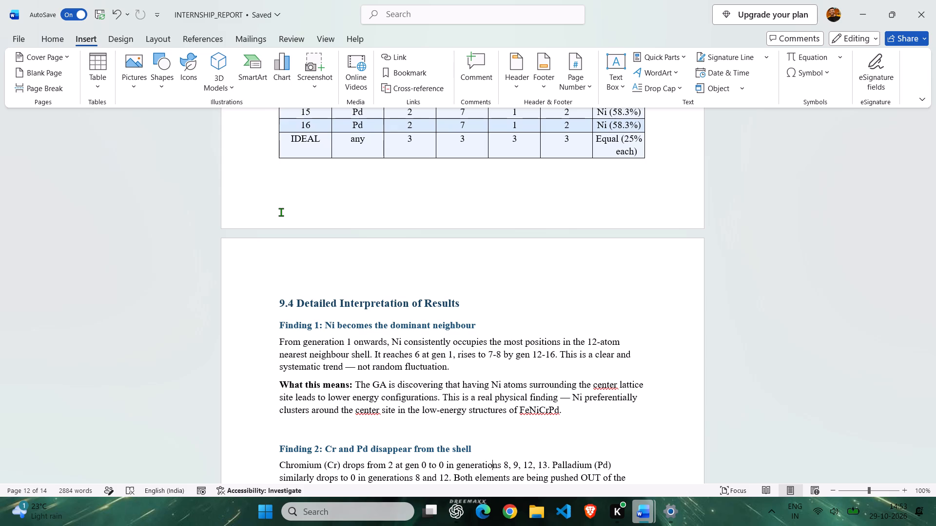
{"action": "key", "text": "Down"}
{"action": "key", "text": "Down"}
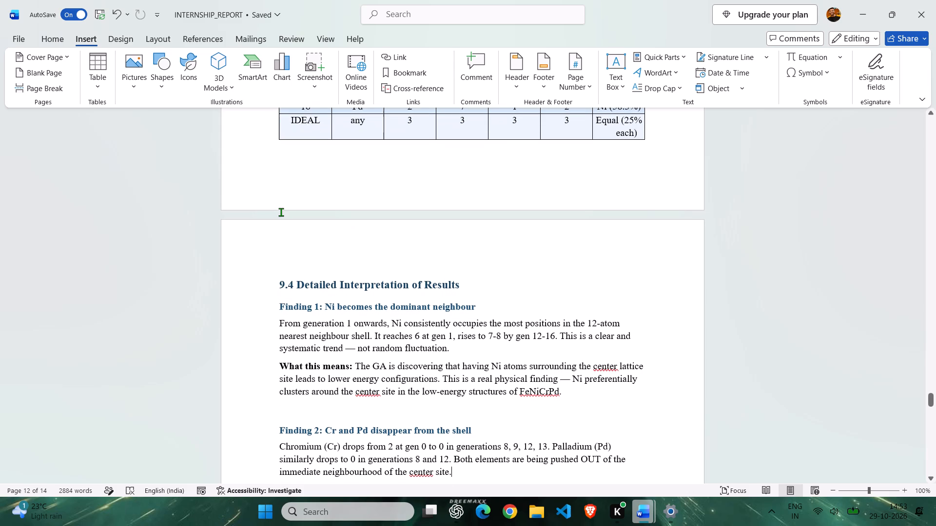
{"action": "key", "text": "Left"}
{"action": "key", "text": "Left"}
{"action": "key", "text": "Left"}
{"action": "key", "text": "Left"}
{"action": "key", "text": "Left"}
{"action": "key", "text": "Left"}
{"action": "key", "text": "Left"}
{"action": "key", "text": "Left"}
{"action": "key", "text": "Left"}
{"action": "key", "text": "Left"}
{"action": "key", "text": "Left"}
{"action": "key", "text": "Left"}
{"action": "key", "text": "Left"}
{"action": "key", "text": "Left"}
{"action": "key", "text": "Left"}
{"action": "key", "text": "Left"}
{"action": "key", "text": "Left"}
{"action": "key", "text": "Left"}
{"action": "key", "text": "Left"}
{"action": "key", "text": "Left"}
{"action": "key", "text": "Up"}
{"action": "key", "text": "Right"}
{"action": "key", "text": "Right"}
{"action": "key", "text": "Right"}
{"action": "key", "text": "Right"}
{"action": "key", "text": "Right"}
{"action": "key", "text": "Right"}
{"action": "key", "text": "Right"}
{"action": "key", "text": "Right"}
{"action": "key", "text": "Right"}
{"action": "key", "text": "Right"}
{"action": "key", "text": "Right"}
Remove the hanging indent from the "What this means" paragraph under Finding 2 in section 9.4.
{"action": "key", "text": "Down"}
{"action": "key", "text": "Down"}
{"action": "key", "text": "Down"}
{"action": "key", "text": "Down"}
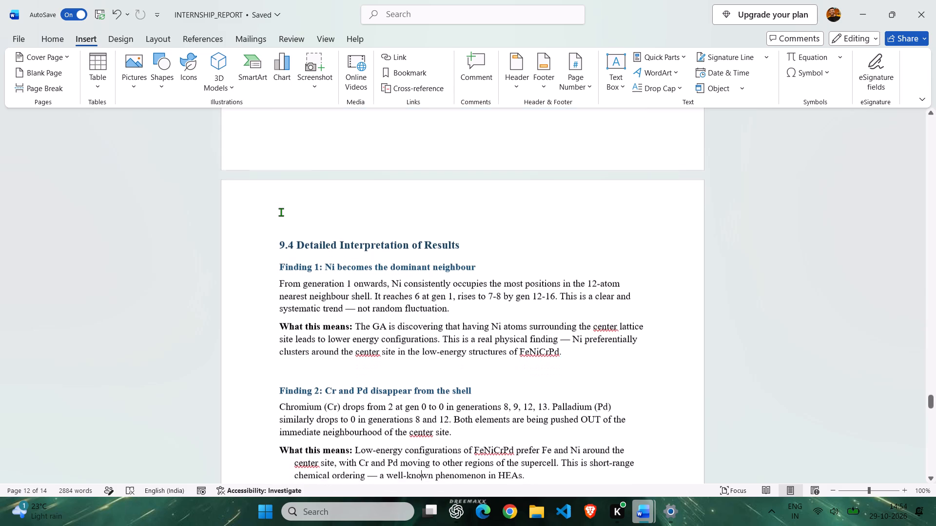
{"action": "key", "text": "Down"}
{"action": "key", "text": "Down"}
{"action": "key", "text": "Up"}
{"action": "key", "text": "Up"}
{"action": "key", "text": "Up"}
{"action": "key", "text": "Up"}
{"action": "key", "text": "Left"}
{"action": "key", "text": "Left"}
{"action": "key", "text": "Left"}
{"action": "key", "text": "Left"}
{"action": "key", "text": "Left"}
{"action": "key", "text": "Left"}
{"action": "key", "text": "Left"}
{"action": "key", "text": "Left"}
{"action": "key", "text": "Left"}
{"action": "key", "text": "Left"}
{"action": "key", "text": "Left"}
{"action": "key", "text": "Left"}
{"action": "key", "text": "Left"}
{"action": "key", "text": "Left"}
{"action": "key", "text": "Left"}
{"action": "key", "text": "Left"}
{"action": "key", "text": "Left"}
{"action": "key", "text": "Left"}
{"action": "key", "text": "Left"}
{"action": "key", "text": "Left"}
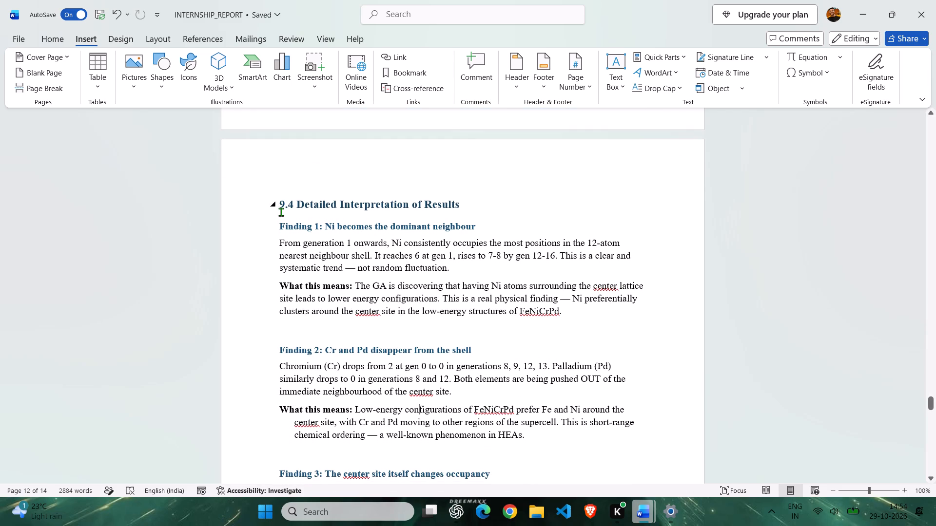
{"action": "key", "text": "Left"}
{"action": "key", "text": "Left"}
{"action": "key", "text": "Left"}
{"action": "key", "text": "Left"}
{"action": "key", "text": "BackSpace"}
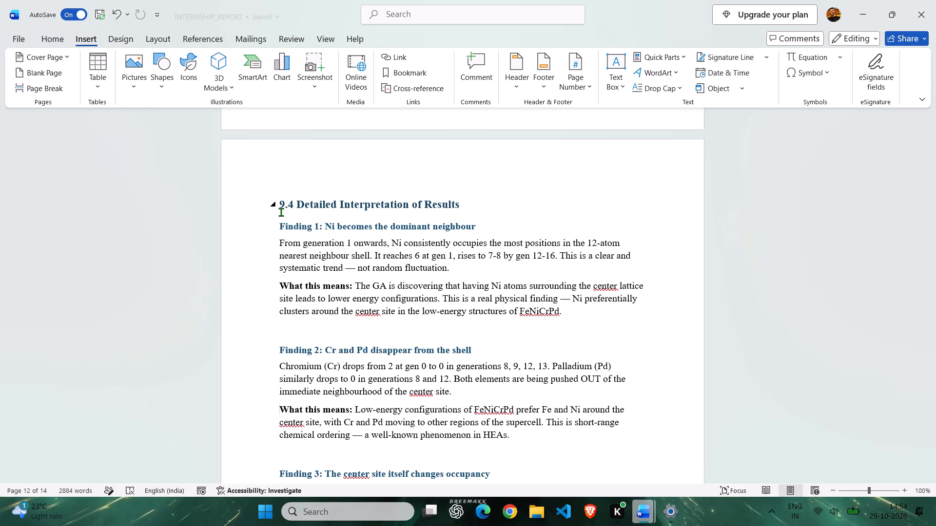
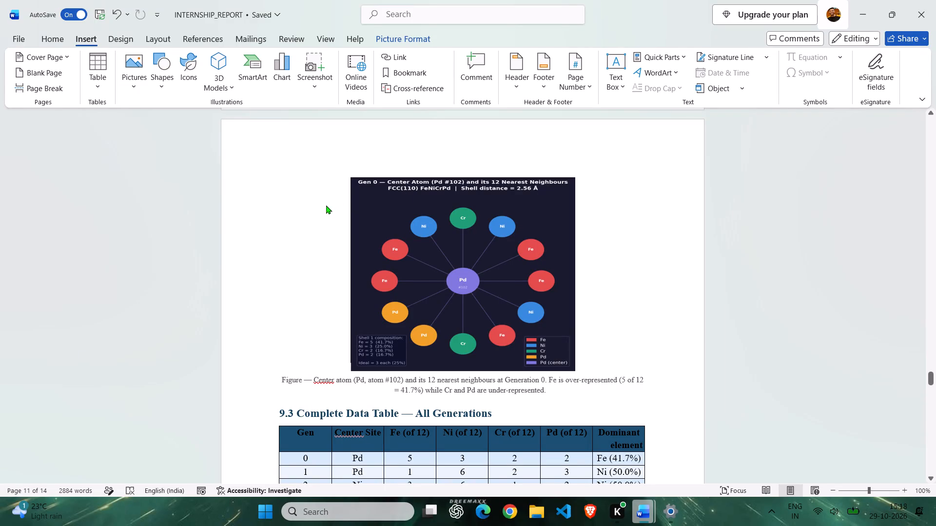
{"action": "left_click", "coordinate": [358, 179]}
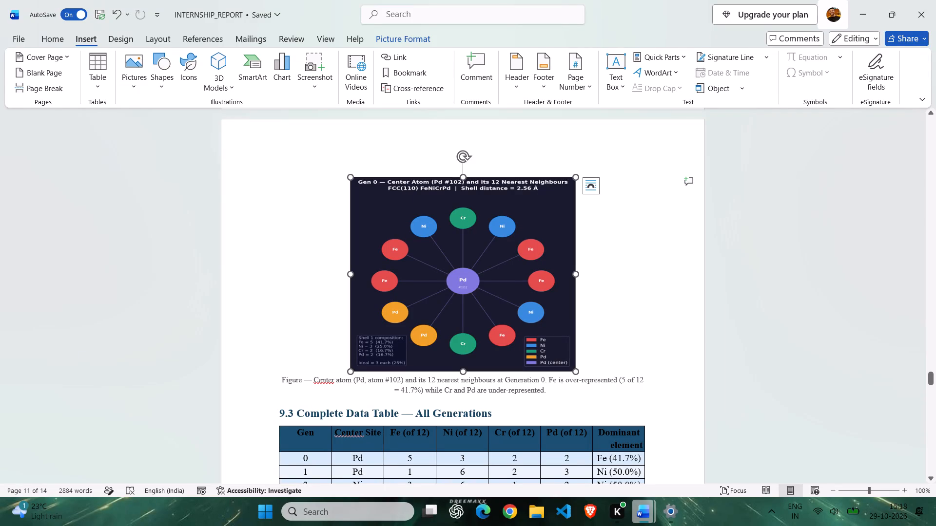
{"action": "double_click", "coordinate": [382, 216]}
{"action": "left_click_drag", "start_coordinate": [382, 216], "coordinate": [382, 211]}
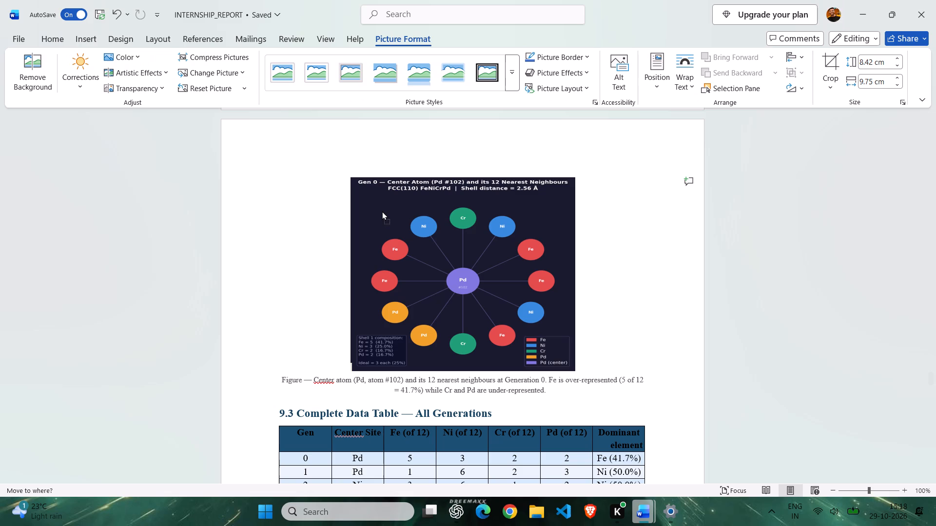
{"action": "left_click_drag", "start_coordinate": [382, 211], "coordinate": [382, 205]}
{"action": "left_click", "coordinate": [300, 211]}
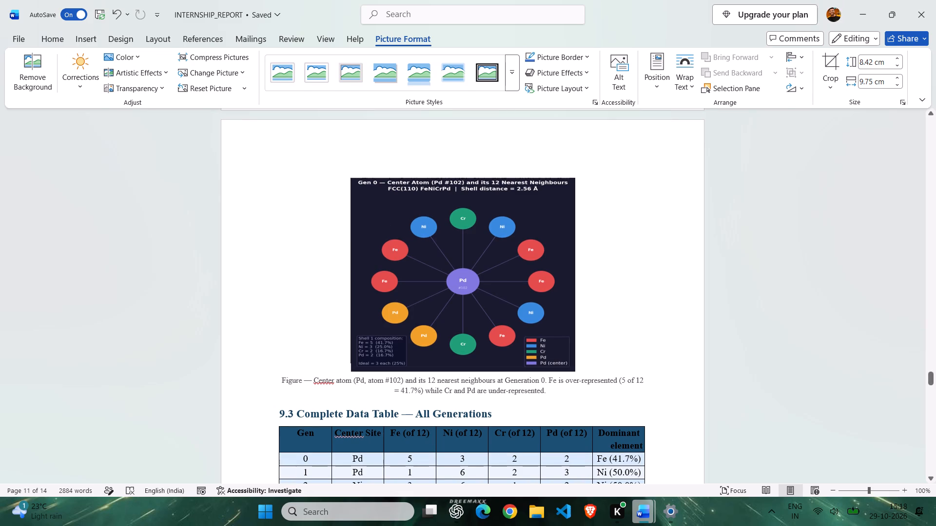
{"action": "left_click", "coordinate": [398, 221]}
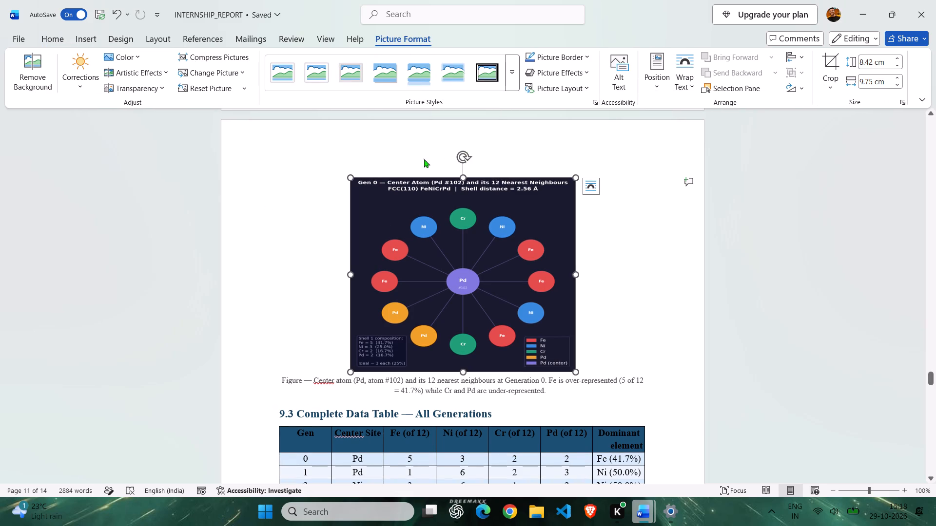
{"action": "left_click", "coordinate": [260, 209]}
Return to the beginning of the report and review the cover page and section 1, "What is GAASP?", including 1.1.
{"action": "scroll", "coordinate": [299, 253], "scroll_direction": "up", "scroll_amount": 12}
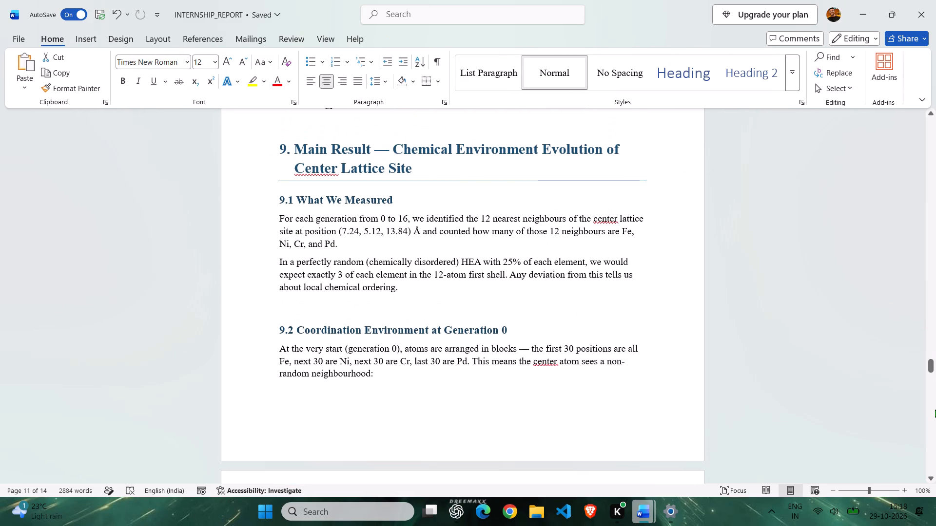
{"action": "left_click_drag", "start_coordinate": [928, 367], "coordinate": [886, 0]}
{"action": "scroll", "coordinate": [510, 367], "scroll_direction": "down", "scroll_amount": 15}
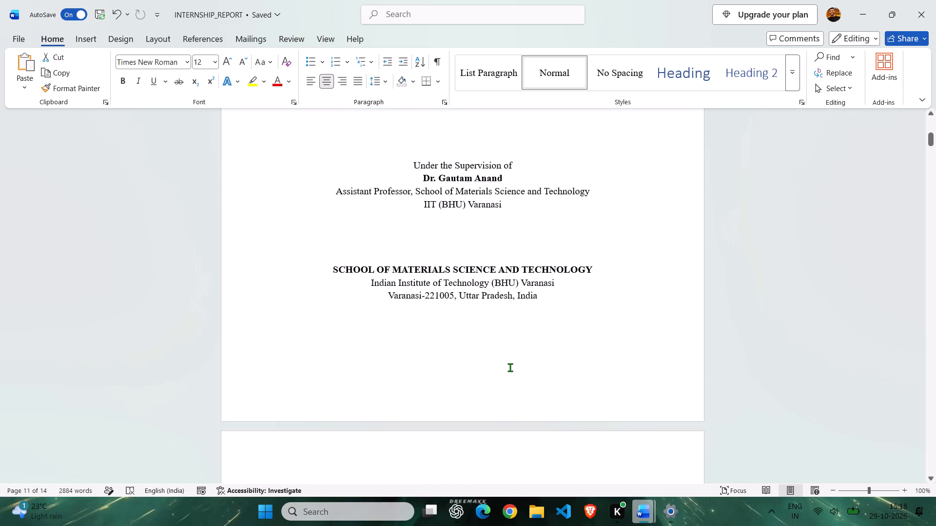
{"action": "scroll", "coordinate": [510, 367], "scroll_direction": "down", "scroll_amount": 19}
{"action": "scroll", "coordinate": [510, 367], "scroll_direction": "down", "scroll_amount": 5}
{"action": "scroll", "coordinate": [510, 367], "scroll_direction": "up", "scroll_amount": 10}
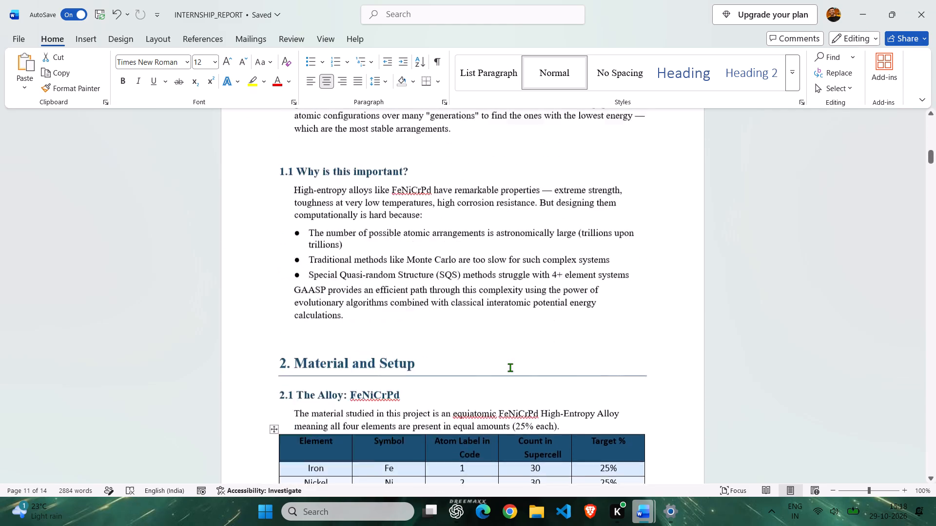
{"action": "scroll", "coordinate": [483, 367], "scroll_direction": "up", "scroll_amount": 7}
{"action": "scroll", "coordinate": [475, 367], "scroll_direction": "down", "scroll_amount": 3}
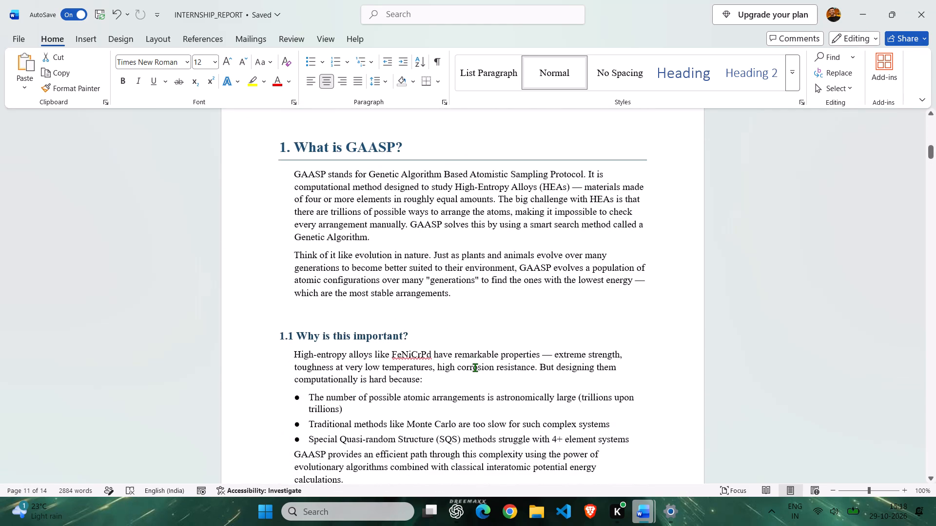
{"action": "scroll", "coordinate": [455, 357], "scroll_direction": "down", "scroll_amount": 4}
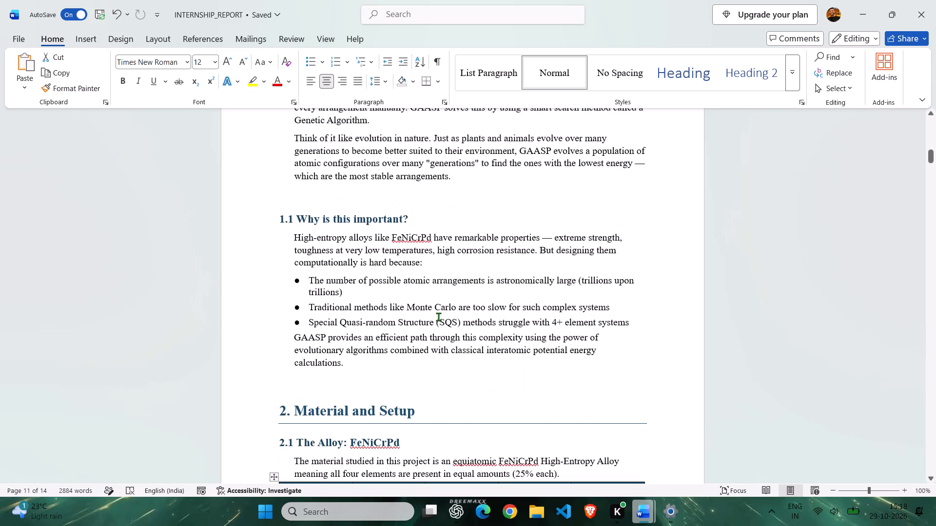
Review section 2's alloy composition table and FCC(110) crystal structure, continuing to the chromosome files described before section 3.2.
{"action": "scroll", "coordinate": [438, 317], "scroll_direction": "down", "scroll_amount": 15}
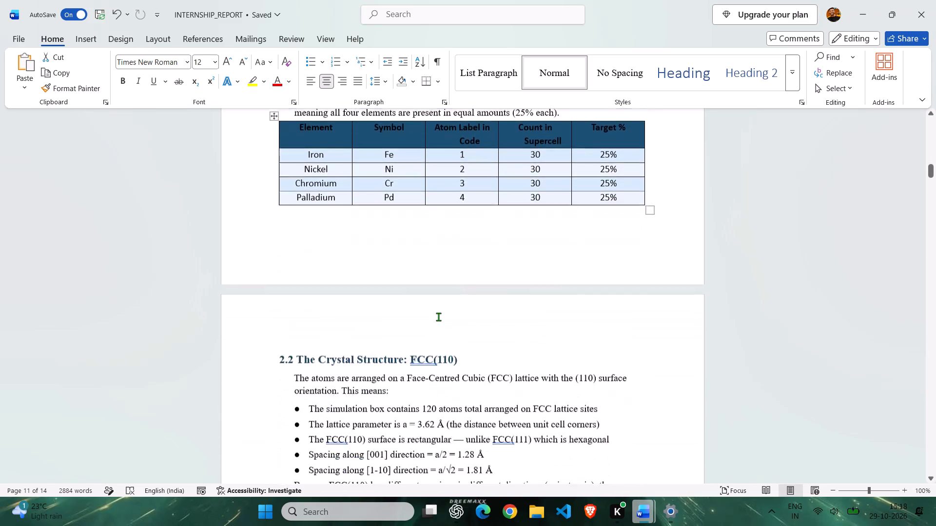
{"action": "scroll", "coordinate": [438, 317], "scroll_direction": "down", "scroll_amount": 16}
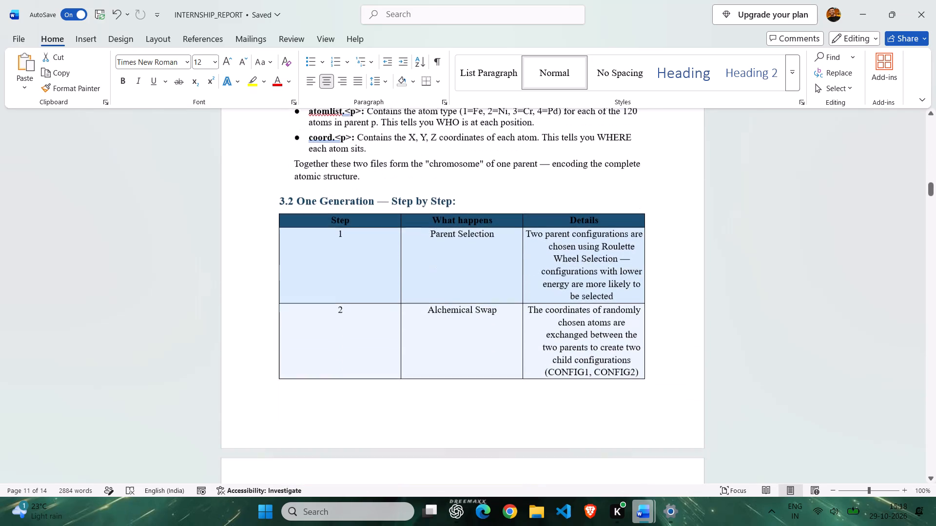
Review section 3's generation step table, alchemical swap procedure and run parameters, through to the section 4.1 input files table.
{"action": "scroll", "coordinate": [438, 317], "scroll_direction": "down", "scroll_amount": 13}
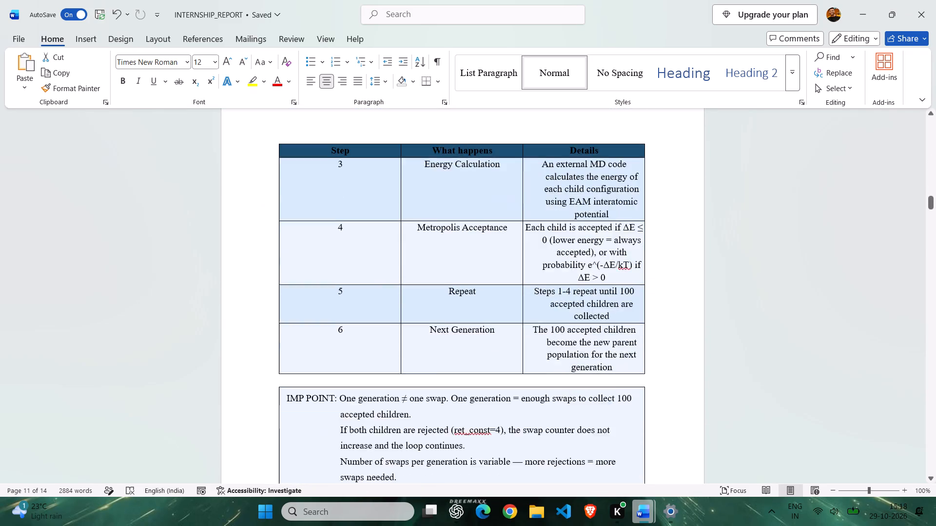
{"action": "scroll", "coordinate": [438, 317], "scroll_direction": "down", "scroll_amount": 13}
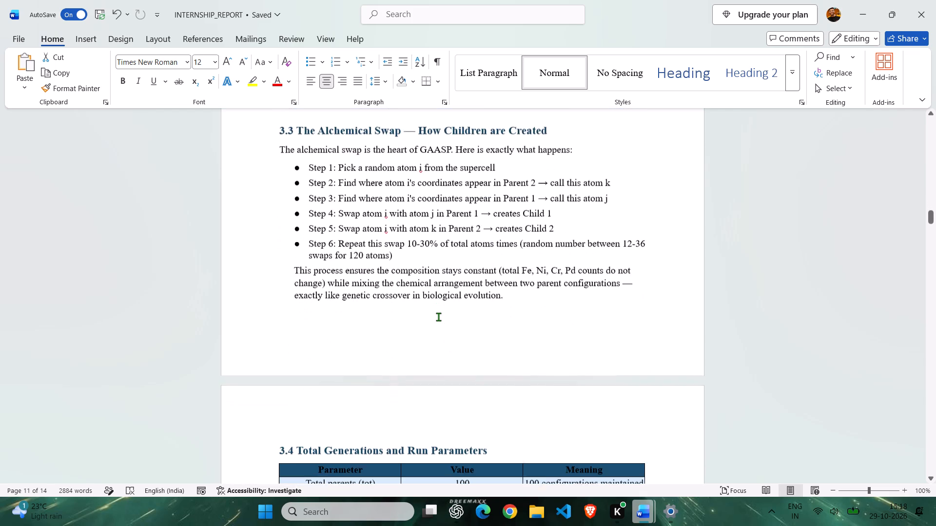
{"action": "scroll", "coordinate": [438, 317], "scroll_direction": "down", "scroll_amount": 14}
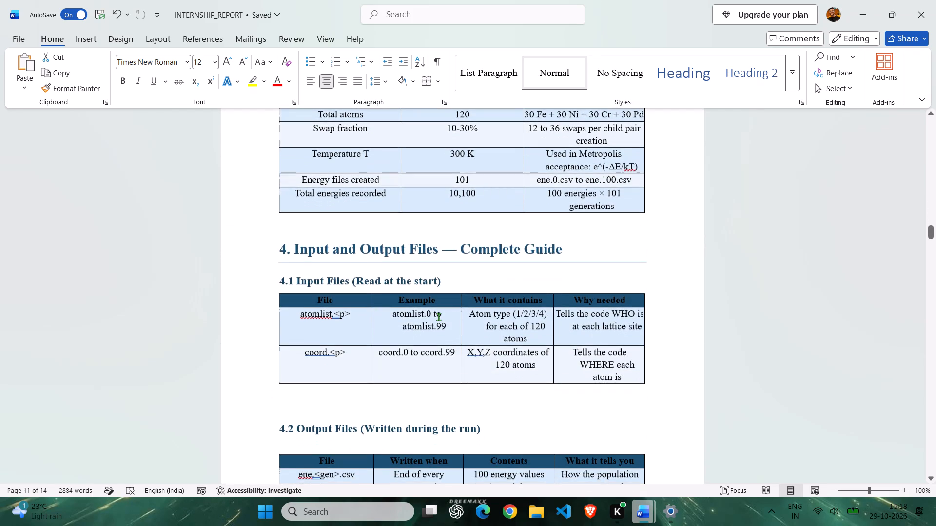
{"action": "scroll", "coordinate": [438, 317], "scroll_direction": "up", "scroll_amount": 4}
{"action": "scroll", "coordinate": [438, 317], "scroll_direction": "down", "scroll_amount": 3}
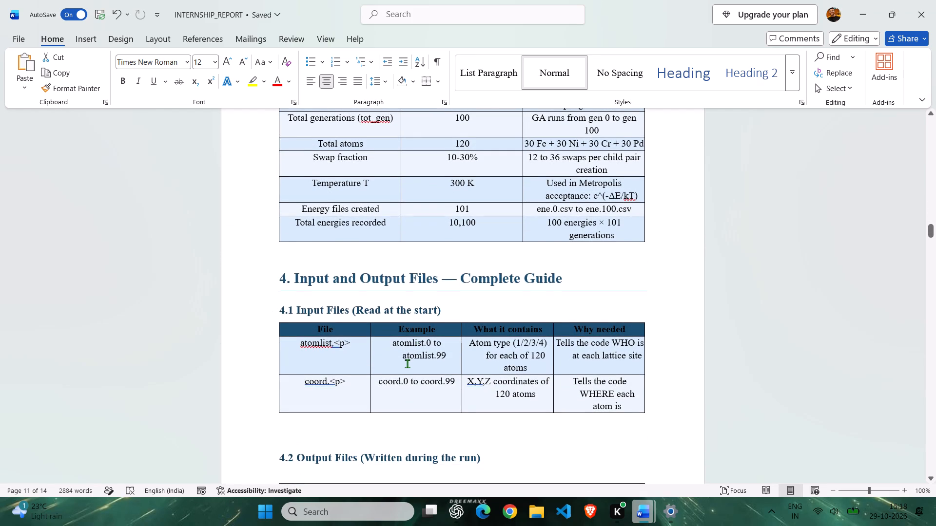
Review the section 4.1 input files table and the section 4.2 output files table across both pages.
{"action": "scroll", "coordinate": [407, 363], "scroll_direction": "down", "scroll_amount": 4}
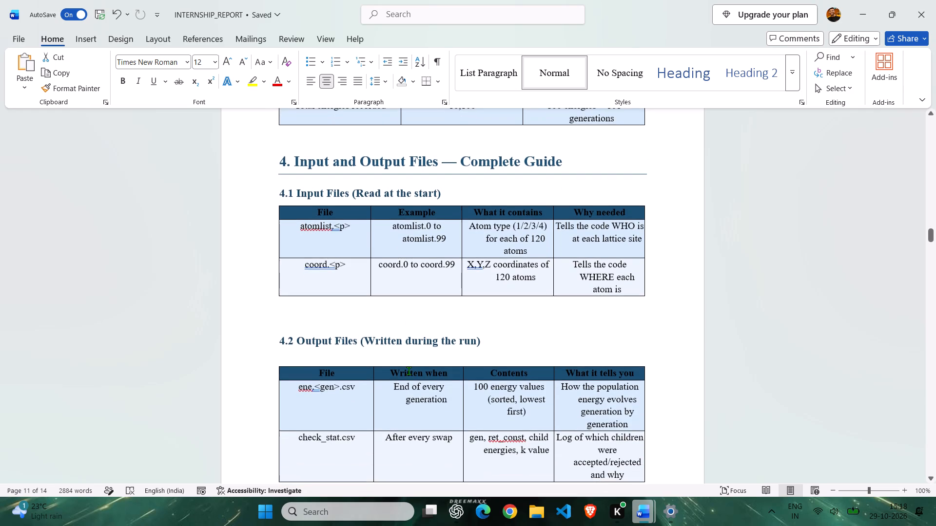
{"action": "scroll", "coordinate": [409, 371], "scroll_direction": "down", "scroll_amount": 2}
{"action": "scroll", "coordinate": [326, 365], "scroll_direction": "down", "scroll_amount": 5}
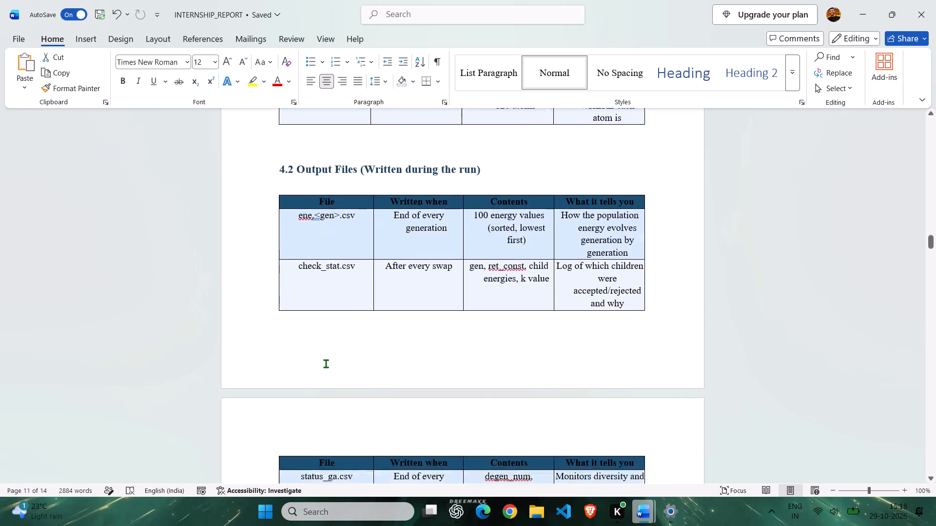
{"action": "scroll", "coordinate": [326, 363], "scroll_direction": "down", "scroll_amount": 10}
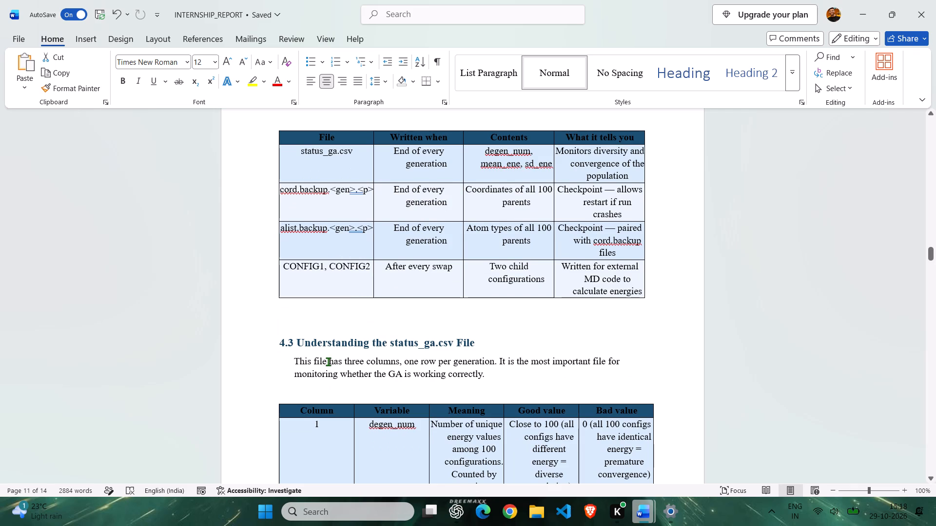
Examine section 4.3's table explaining the degen_num, mean_ene and sd_ene columns of status_ga.csv.
{"action": "scroll", "coordinate": [328, 361], "scroll_direction": "down", "scroll_amount": 3}
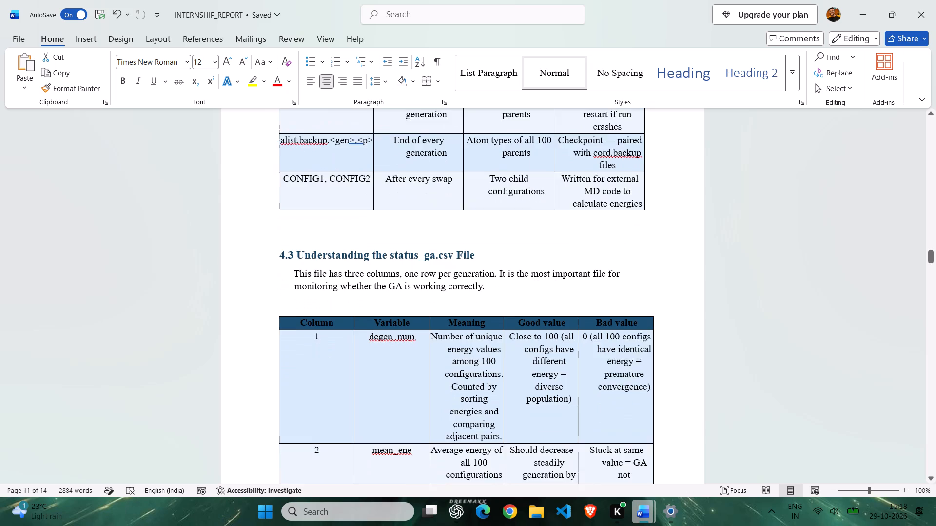
{"action": "scroll", "coordinate": [328, 361], "scroll_direction": "down", "scroll_amount": 3}
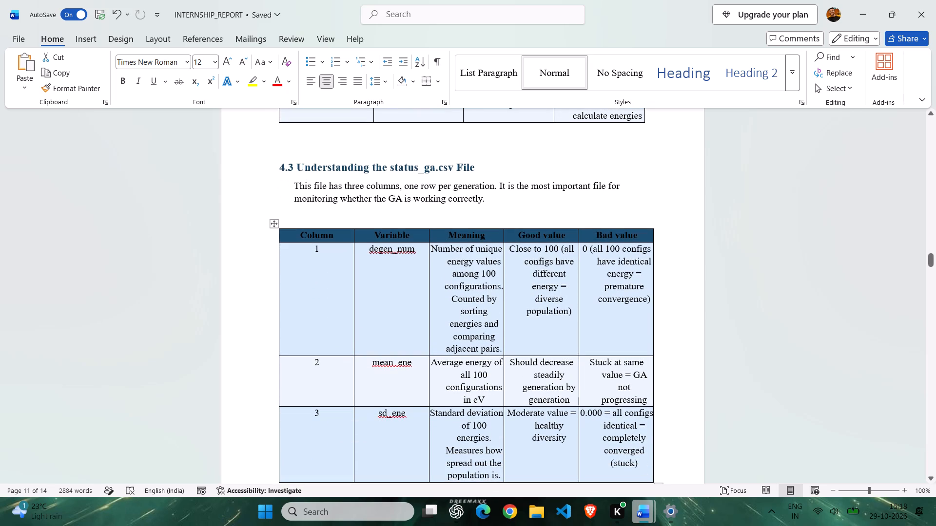
{"action": "scroll", "coordinate": [314, 207], "scroll_direction": "down", "scroll_amount": 2}
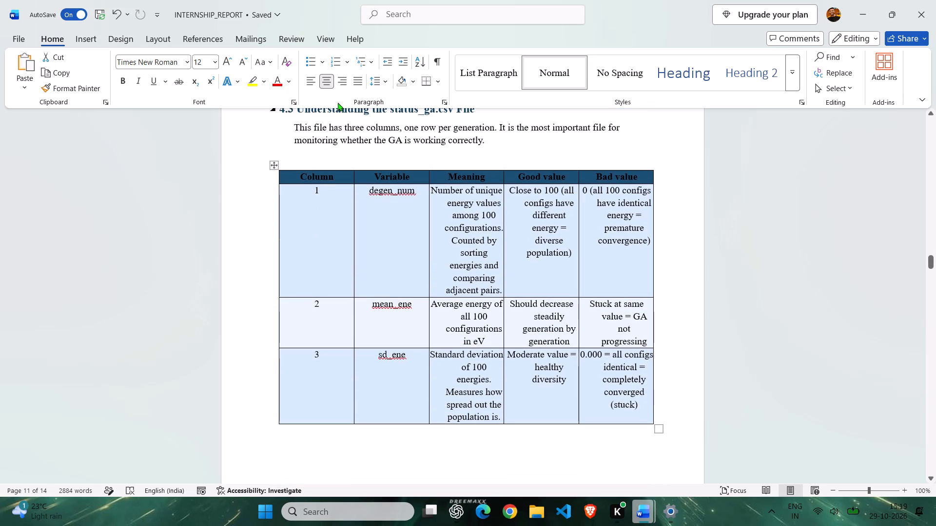
{"action": "scroll", "coordinate": [391, 138], "scroll_direction": "up", "scroll_amount": 1}
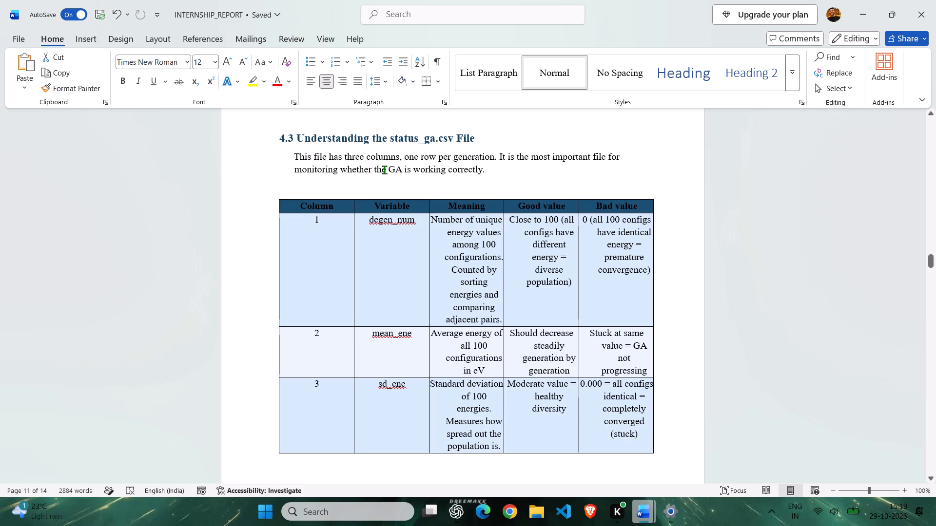
{"action": "scroll", "coordinate": [382, 170], "scroll_direction": "down", "scroll_amount": 5}
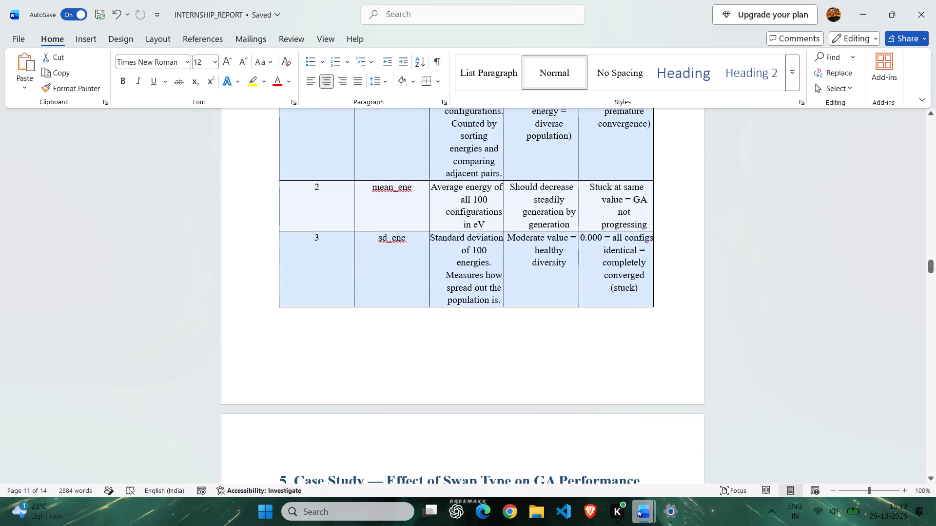
Review section 5's case study on swap type, starting with Case 1, Coordinate Swap Only, and its generation table.
{"action": "scroll", "coordinate": [352, 175], "scroll_direction": "down", "scroll_amount": 10}
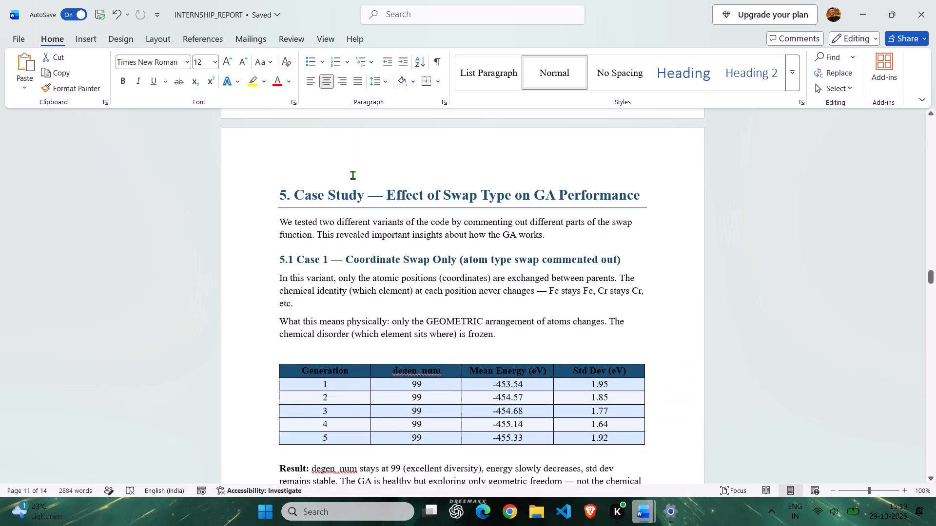
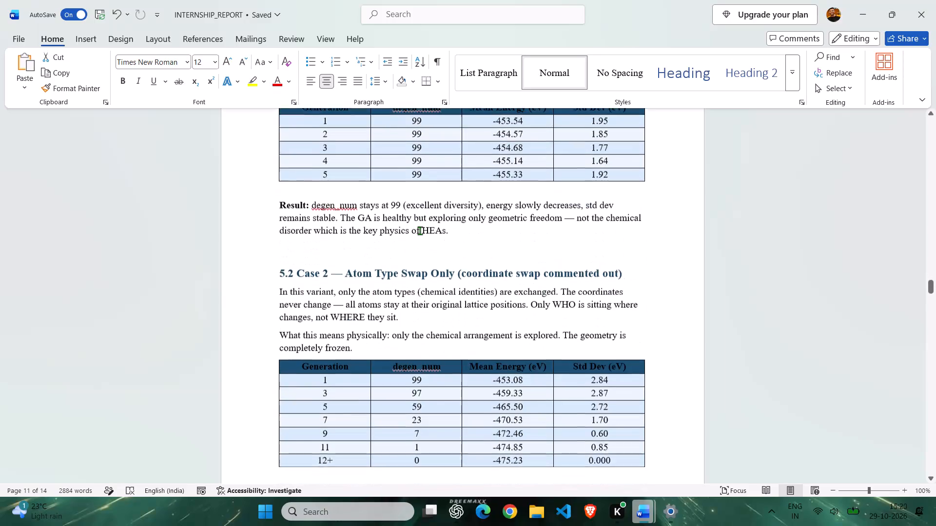
Review section 5.2's Case 2 table, the swap type comparison figure, section 5.3 and section 6 on coordination shells.
{"action": "scroll", "coordinate": [420, 230], "scroll_direction": "down", "scroll_amount": 4}
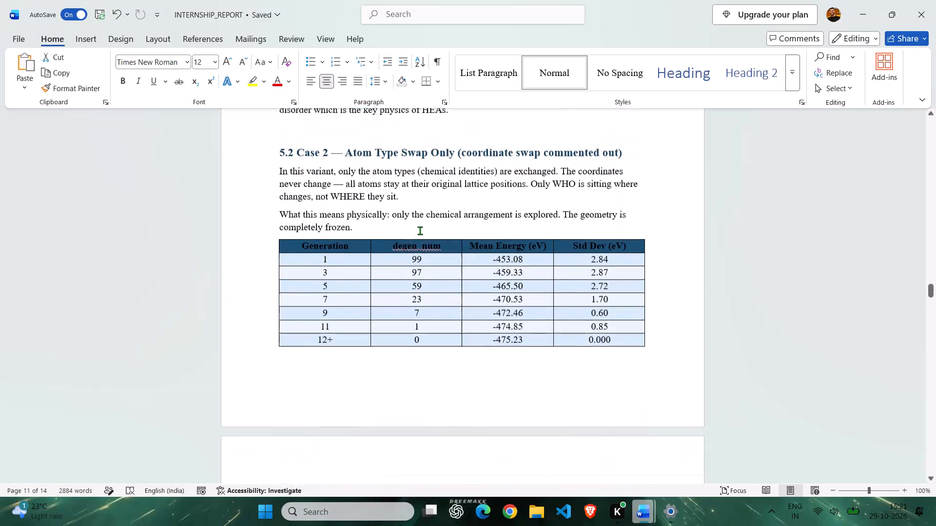
{"action": "scroll", "coordinate": [420, 230], "scroll_direction": "down", "scroll_amount": 15}
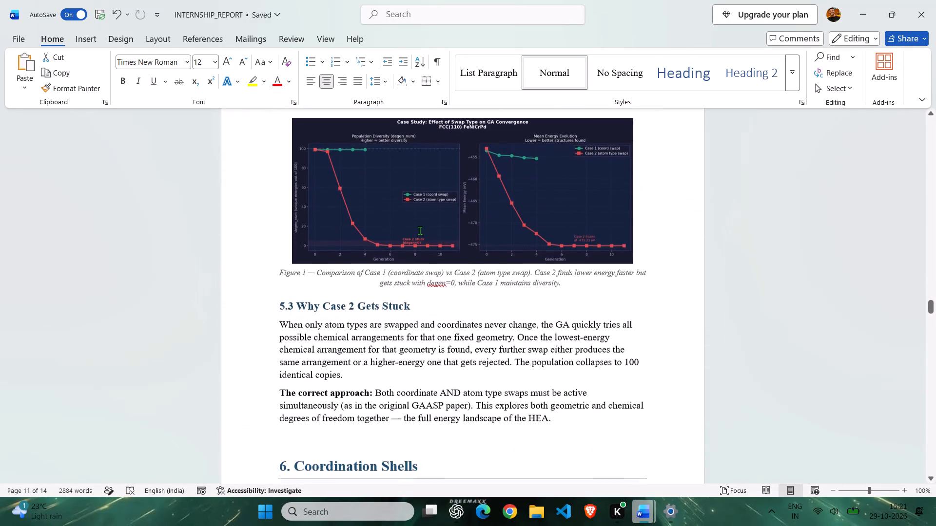
{"action": "scroll", "coordinate": [420, 230], "scroll_direction": "down", "scroll_amount": 15}
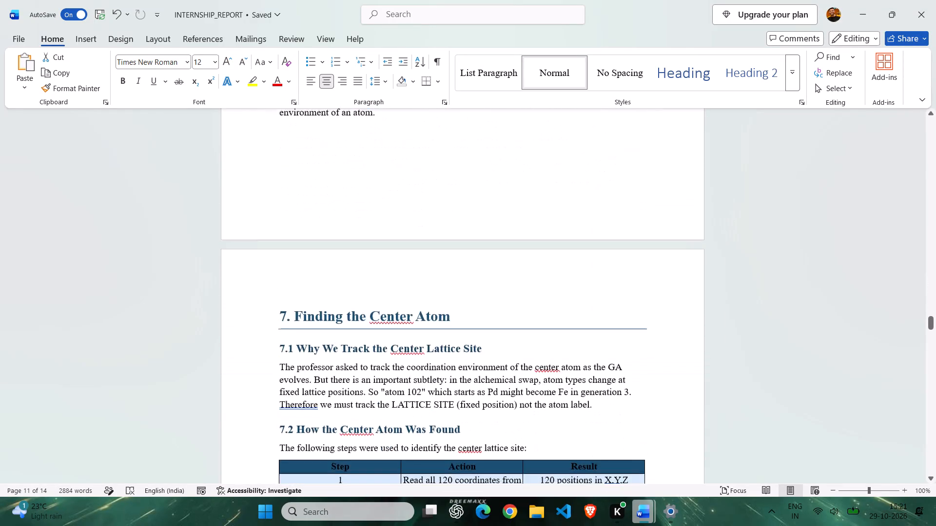
Review section 7's table on finding the center atom and section 8's energy evolution table with its key observations.
{"action": "scroll", "coordinate": [420, 230], "scroll_direction": "down", "scroll_amount": 3}
{"action": "scroll", "coordinate": [517, 181], "scroll_direction": "down", "scroll_amount": 7}
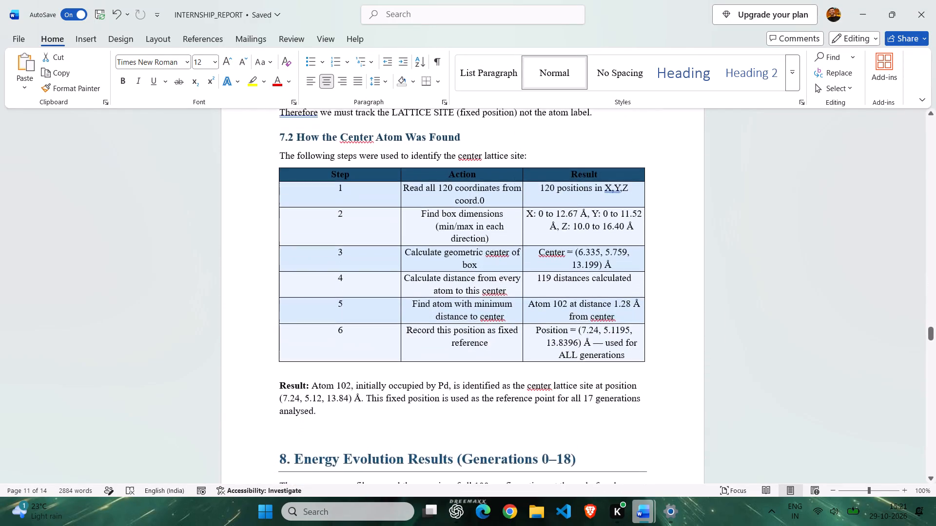
{"action": "scroll", "coordinate": [517, 182], "scroll_direction": "down", "scroll_amount": 17}
{"action": "scroll", "coordinate": [517, 182], "scroll_direction": "down", "scroll_amount": 4}
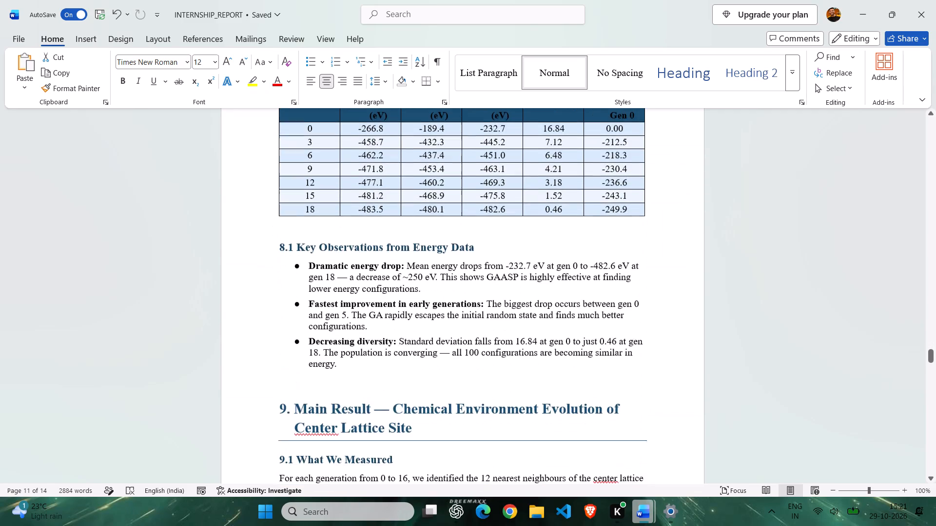
Review section 9's measurement description, Generation 0 neighbour figure, data table for all generations, and Findings 1 to 3.
{"action": "scroll", "coordinate": [517, 182], "scroll_direction": "down", "scroll_amount": 14}
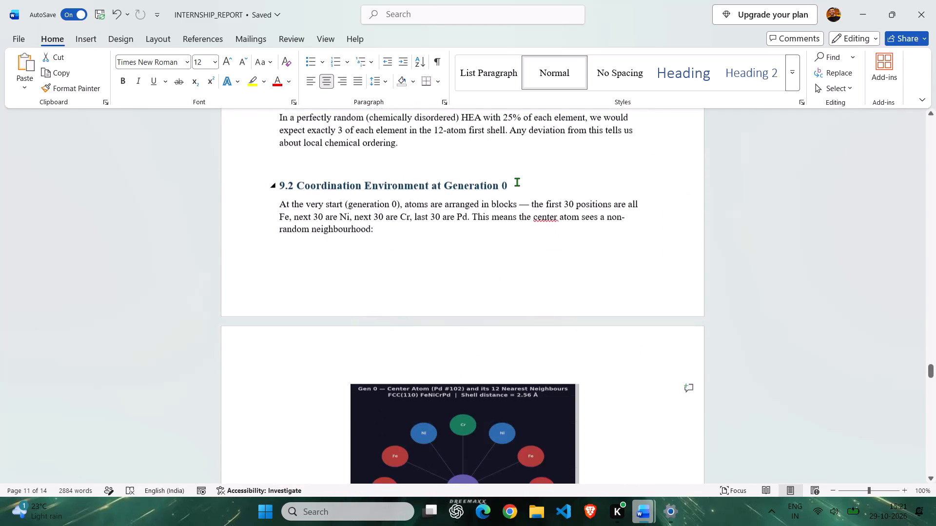
{"action": "scroll", "coordinate": [517, 182], "scroll_direction": "down", "scroll_amount": 6}
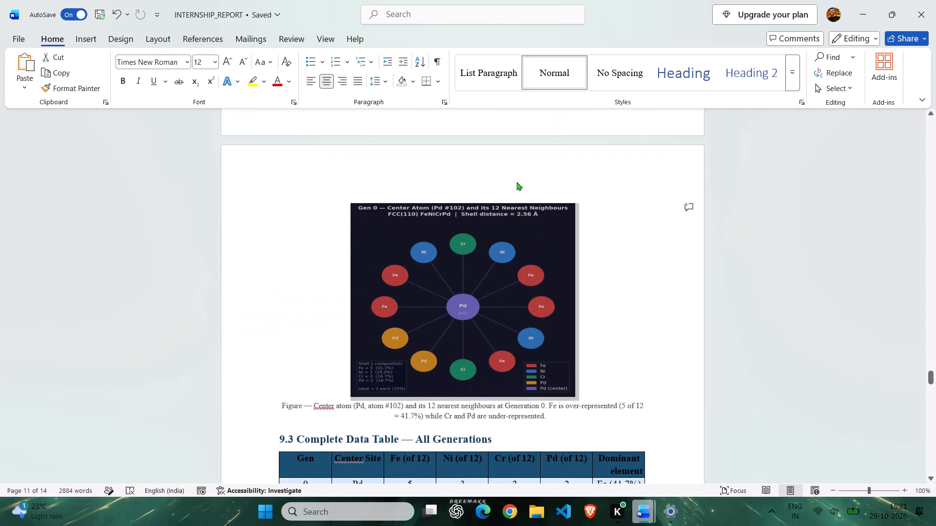
{"action": "scroll", "coordinate": [517, 182], "scroll_direction": "down", "scroll_amount": 9}
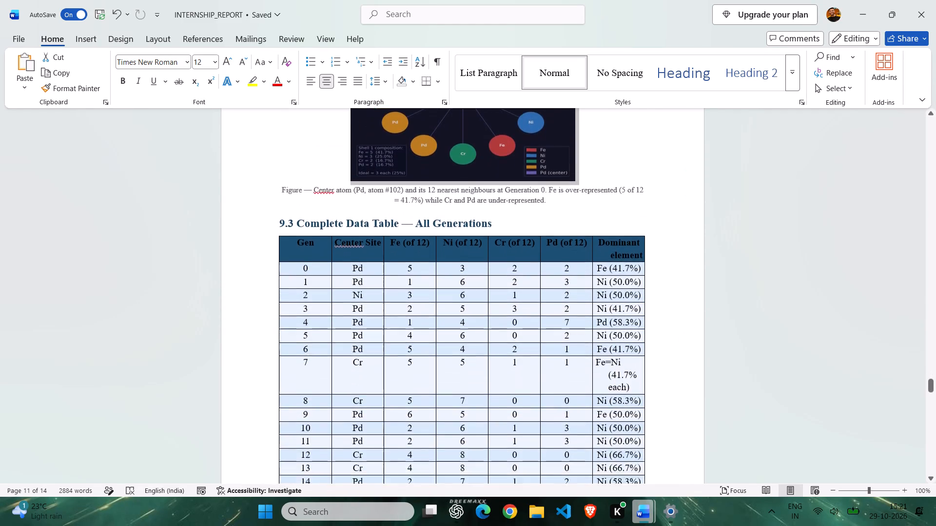
{"action": "scroll", "coordinate": [517, 182], "scroll_direction": "down", "scroll_amount": 19}
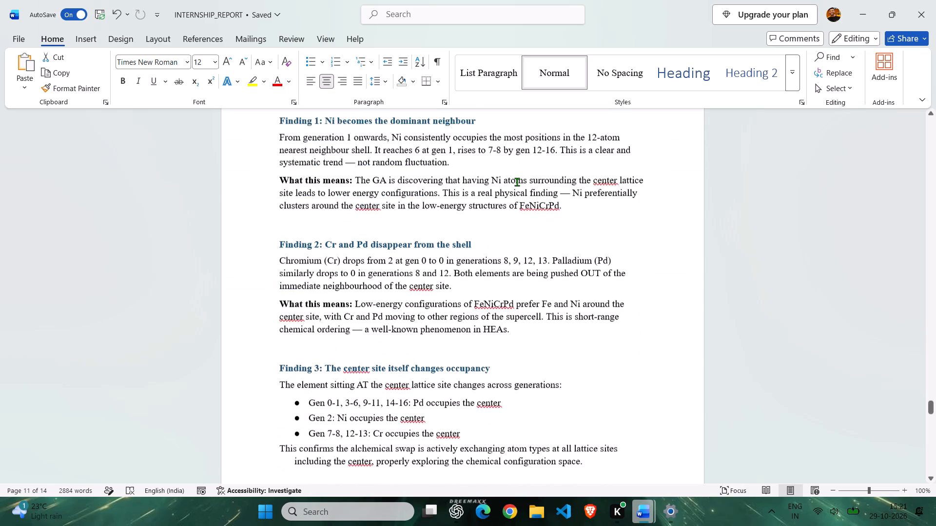
Remove the hanging indent from both body paragraphs under Finding 4 on short-range chemical ordering.
{"action": "scroll", "coordinate": [517, 182], "scroll_direction": "down", "scroll_amount": 4}
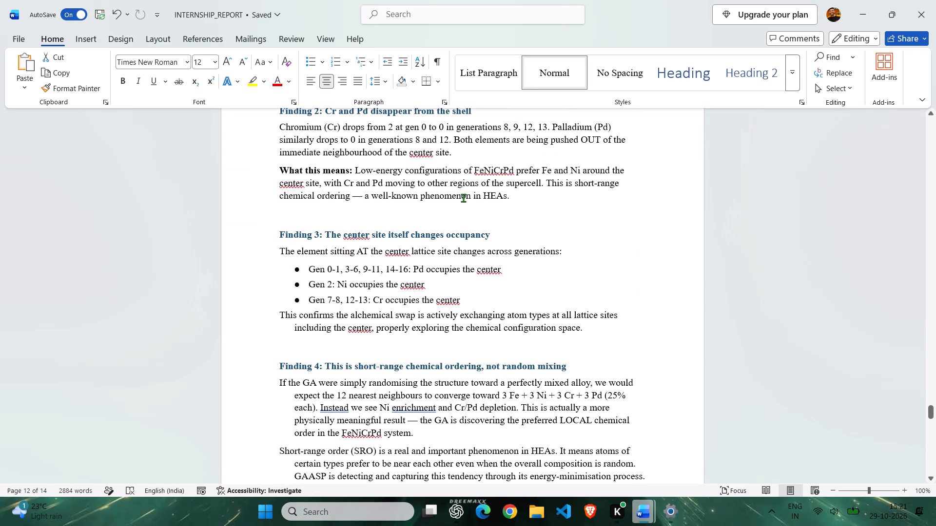
{"action": "left_click", "coordinate": [282, 380]}
{"action": "key", "text": "Left"}
{"action": "key", "text": "BackSpace"}
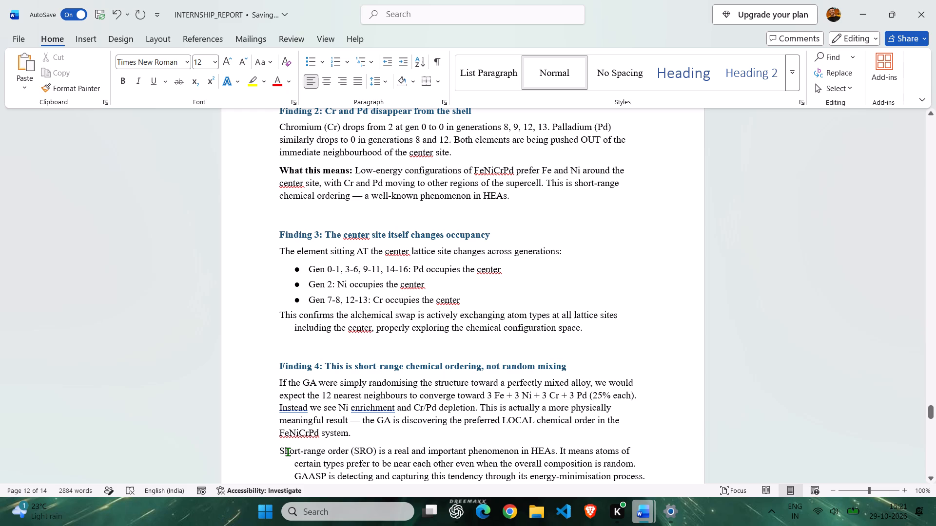
{"action": "left_click", "coordinate": [284, 451]}
{"action": "key", "text": "Left"}
{"action": "key", "text": "BackSpace"}
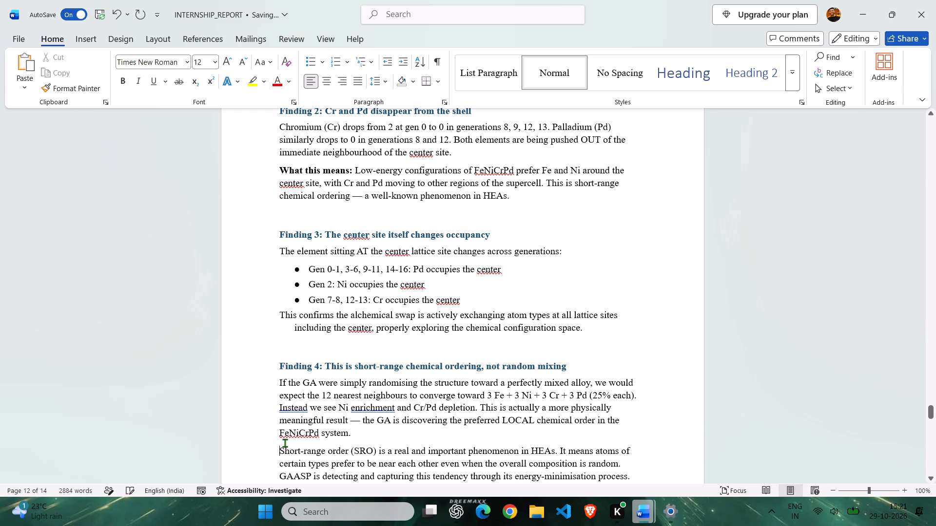
Remove the hanging indent from the introductory paragraph under Finding 5 on large fluctuations between consecutive generations.
{"action": "scroll", "coordinate": [306, 443], "scroll_direction": "down", "scroll_amount": 4}
{"action": "scroll", "coordinate": [363, 372], "scroll_direction": "down", "scroll_amount": 7}
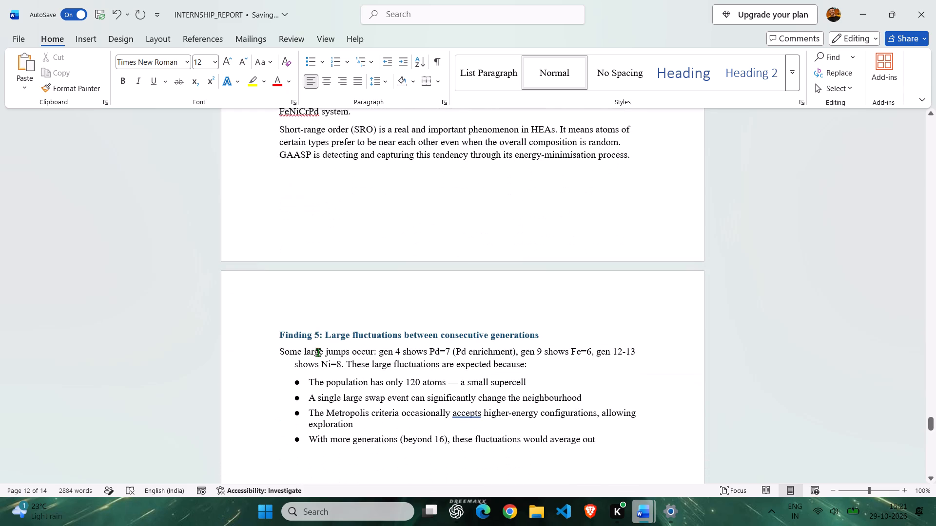
{"action": "left_click", "coordinate": [282, 349]}
{"action": "key", "text": "BackSpace"}
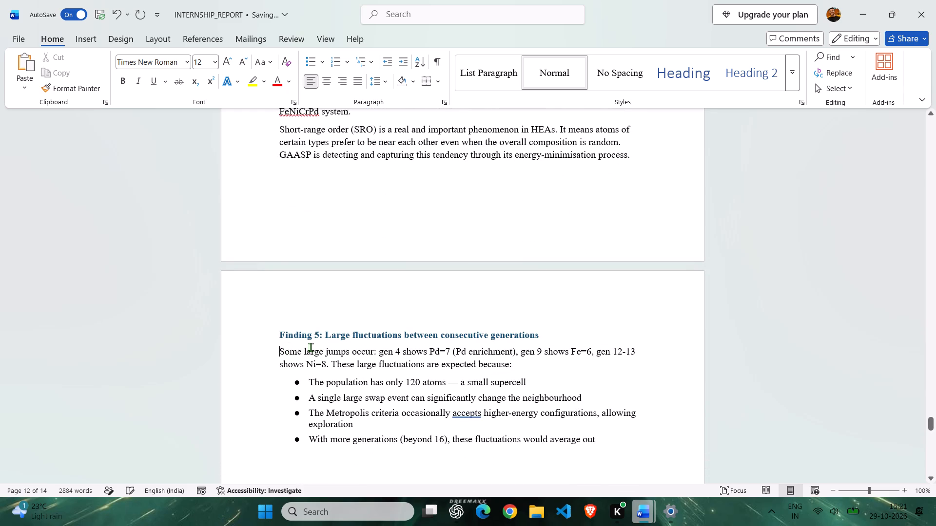
{"action": "scroll", "coordinate": [595, 363], "scroll_direction": "down", "scroll_amount": 2}
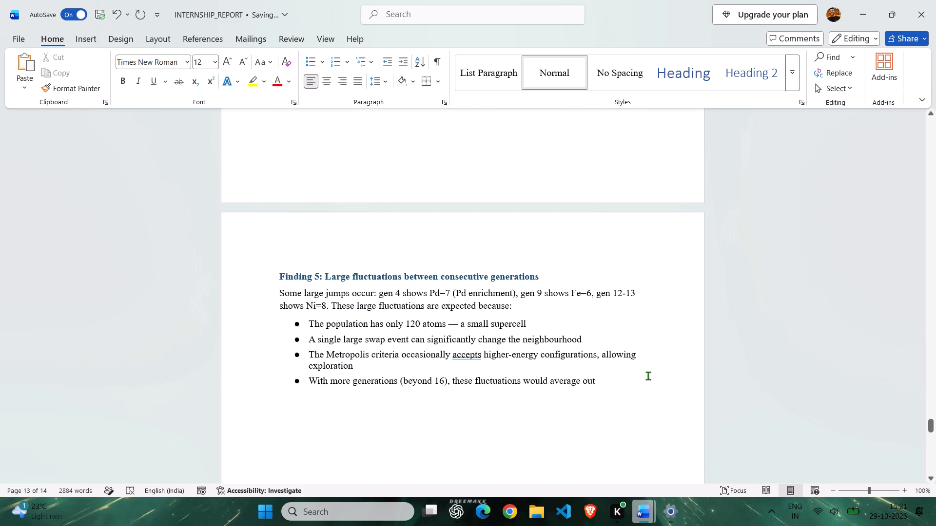
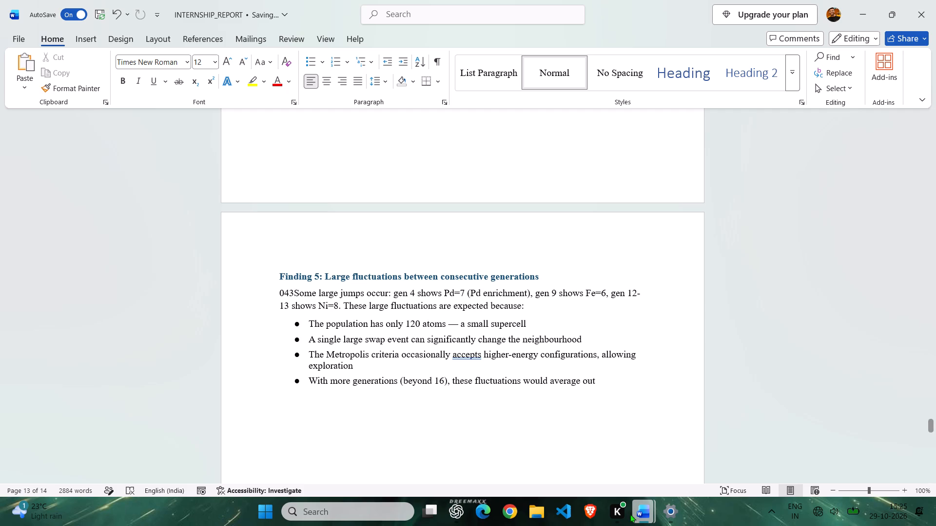
Recheck the text and paragraph indentation of Findings 1 to 4 in section 9.4.
{"action": "scroll", "coordinate": [519, 525], "scroll_direction": "up", "scroll_amount": 6}
{"action": "scroll", "coordinate": [668, 144], "scroll_direction": "up", "scroll_amount": 10}
{"action": "scroll", "coordinate": [573, 261], "scroll_direction": "up", "scroll_amount": 4}
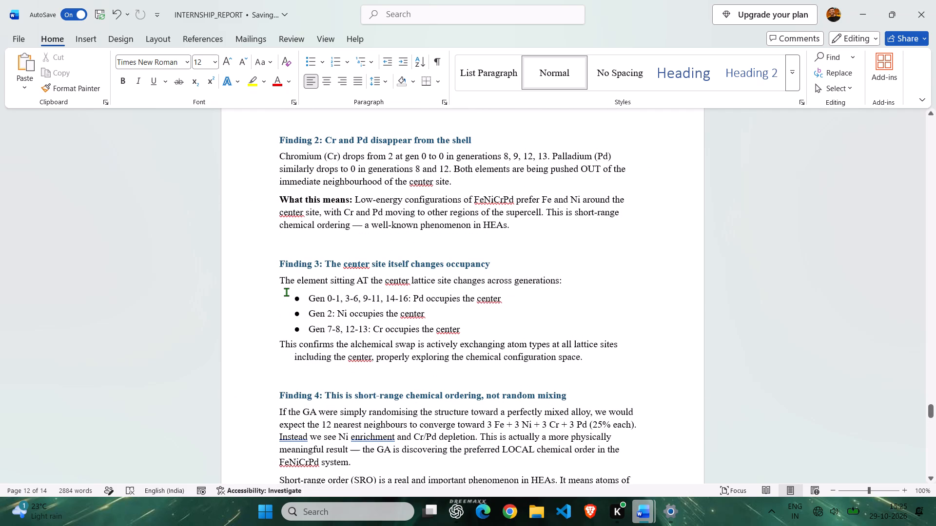
{"action": "scroll", "coordinate": [286, 292], "scroll_direction": "up", "scroll_amount": 5}
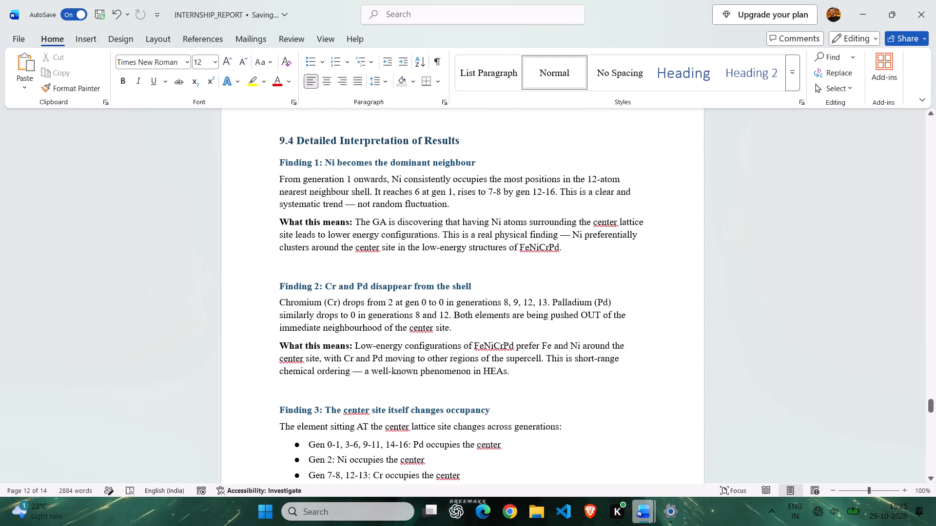
{"action": "scroll", "coordinate": [260, 288], "scroll_direction": "down", "scroll_amount": 4}
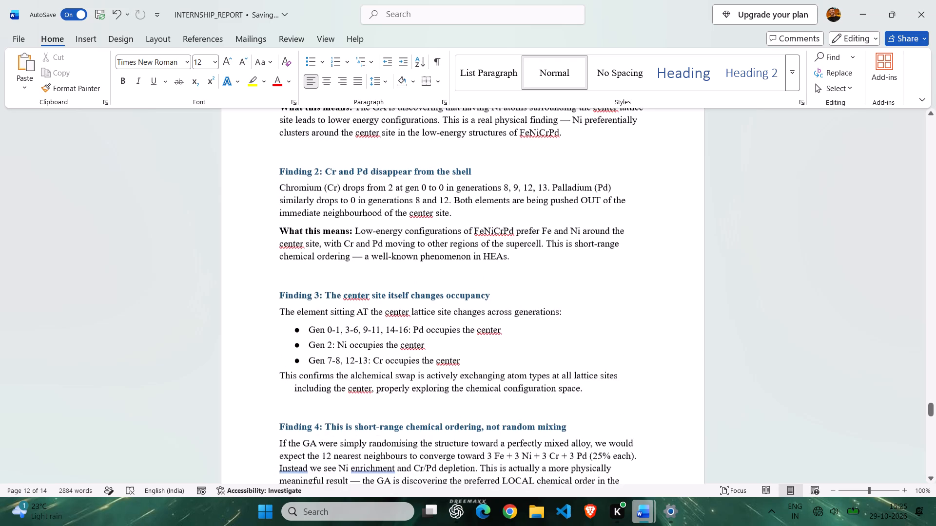
{"action": "scroll", "coordinate": [260, 288], "scroll_direction": "down", "scroll_amount": 3}
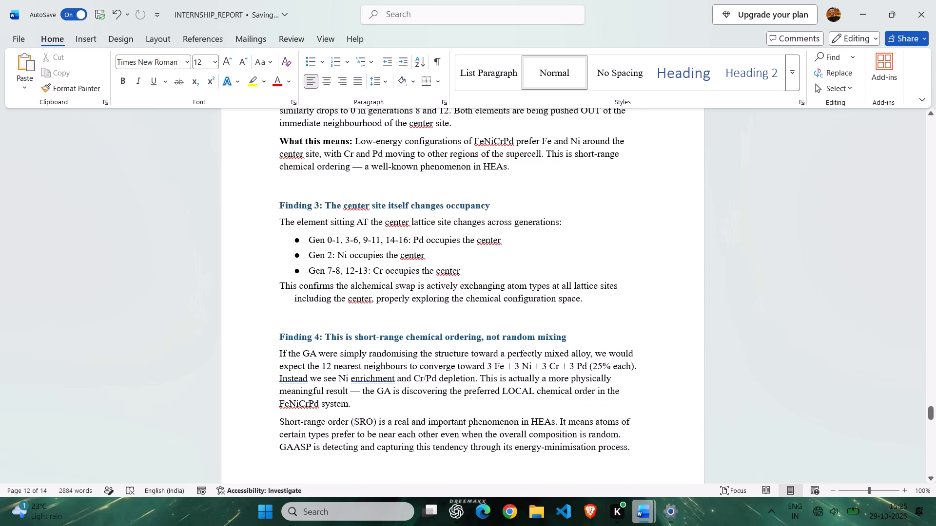
{"action": "scroll", "coordinate": [260, 288], "scroll_direction": "down", "scroll_amount": 4}
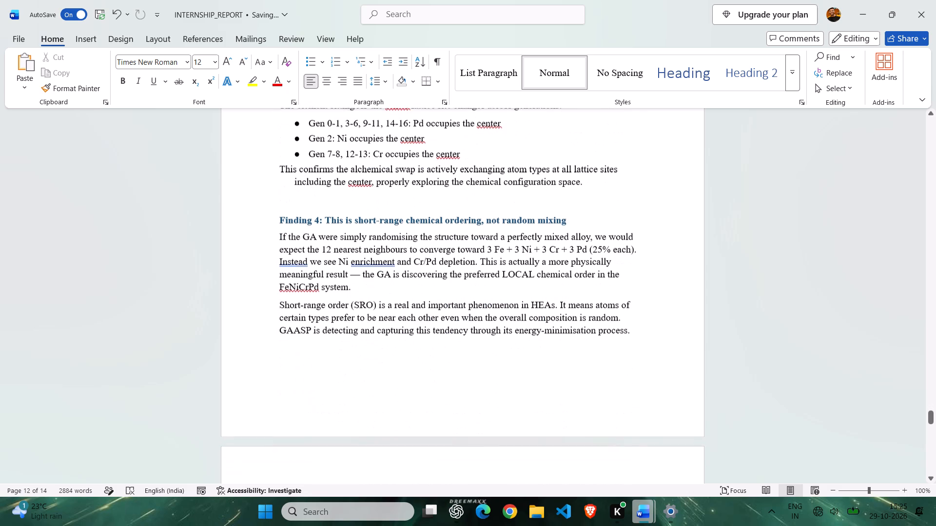
Delete the stray characters "043" from the start of the introductory paragraph under Finding 5.
{"action": "scroll", "coordinate": [326, 270], "scroll_direction": "down", "scroll_amount": 6}
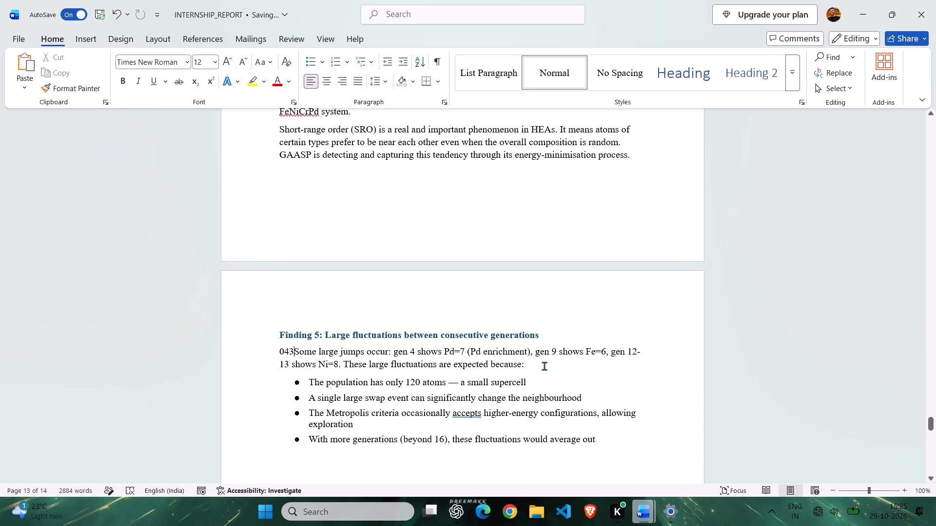
{"action": "key", "text": "BackSpace"}
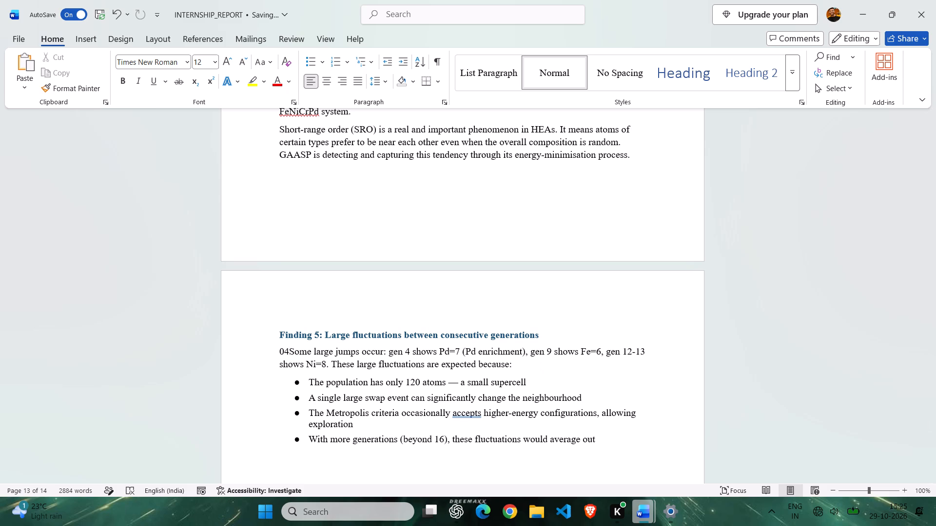
{"action": "key", "text": "BackSpace"}
{"action": "key", "text": "BackSpace"}
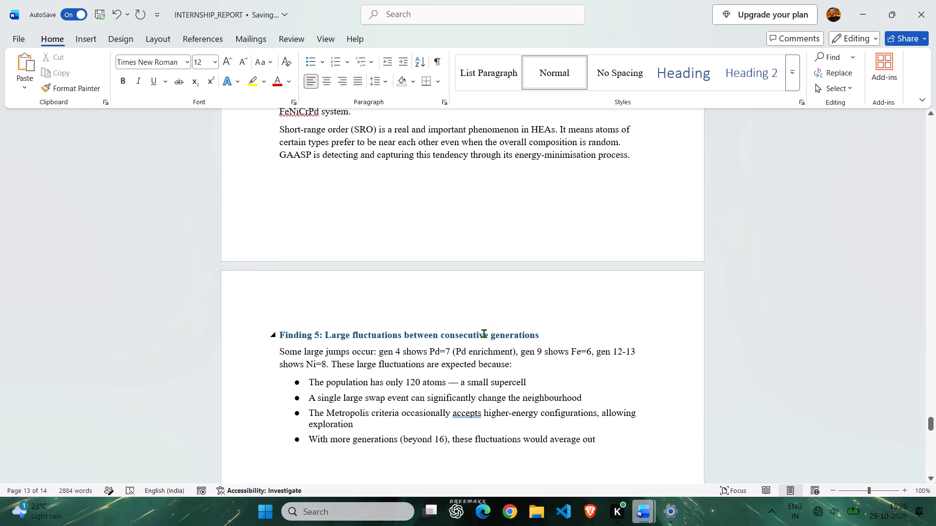
Check the page layout from the end of Finding 5 back to the data table and the start of section 9.4.
{"action": "scroll", "coordinate": [479, 393], "scroll_direction": "down", "scroll_amount": 2}
{"action": "scroll", "coordinate": [280, 378], "scroll_direction": "down", "scroll_amount": 4}
{"action": "scroll", "coordinate": [324, 350], "scroll_direction": "down", "scroll_amount": 5}
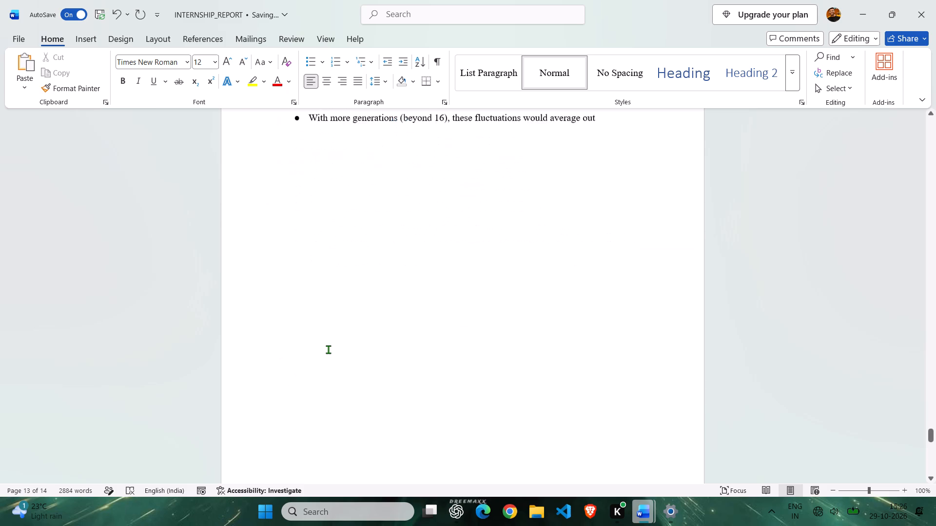
{"action": "scroll", "coordinate": [330, 349], "scroll_direction": "down", "scroll_amount": 5}
{"action": "scroll", "coordinate": [330, 348], "scroll_direction": "up", "scroll_amount": 6}
{"action": "scroll", "coordinate": [330, 346], "scroll_direction": "up", "scroll_amount": 18}
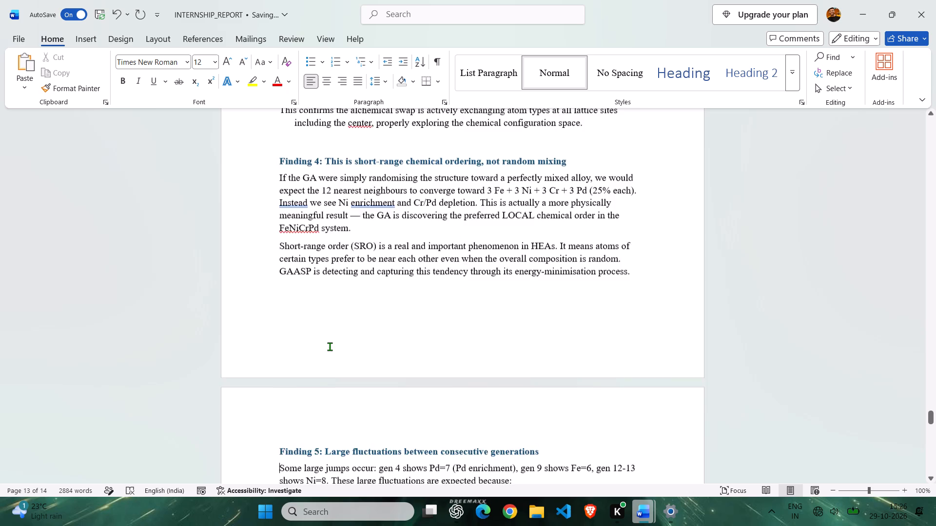
{"action": "scroll", "coordinate": [330, 346], "scroll_direction": "up", "scroll_amount": 13}
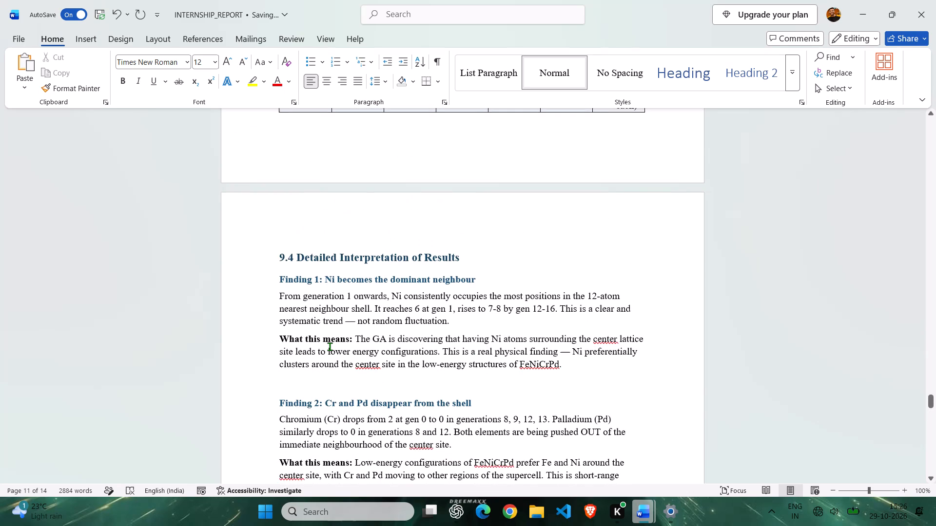
{"action": "left_click", "coordinate": [319, 202]}
{"action": "scroll", "coordinate": [326, 206], "scroll_direction": "up", "scroll_amount": 9}
{"action": "scroll", "coordinate": [326, 206], "scroll_direction": "down", "scroll_amount": 9}
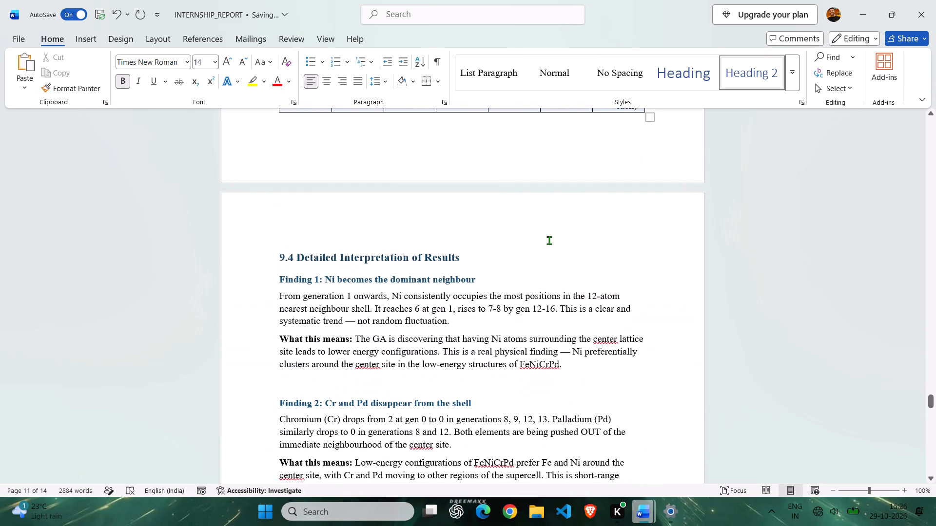
{"action": "left_click", "coordinate": [528, 248]}
{"action": "left_click", "coordinate": [544, 272]}
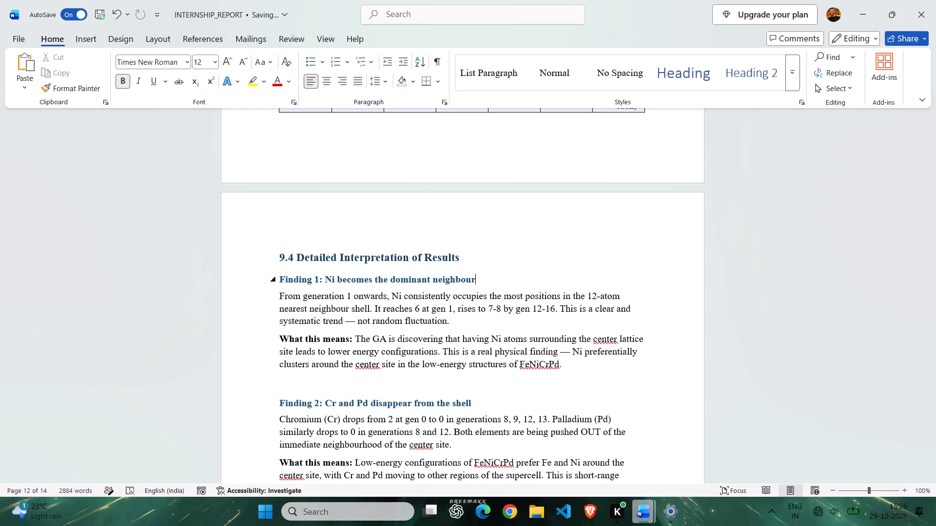
Enlarge the page view to 170% and read Findings 1 and 2 under section 9.4.
{"action": "scroll", "coordinate": [257, 203], "scroll_direction": "down", "scroll_amount": 1}
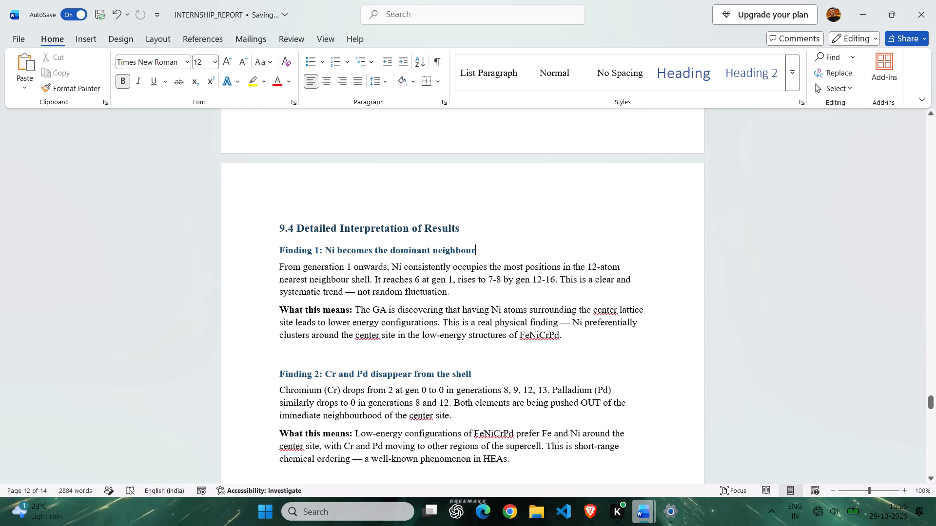
{"action": "scroll", "coordinate": [402, 246], "scroll_direction": "down", "scroll_amount": 3, "text": "ctrl"}
{"action": "scroll", "coordinate": [402, 246], "scroll_direction": "up", "scroll_amount": 5, "text": "ctrl"}
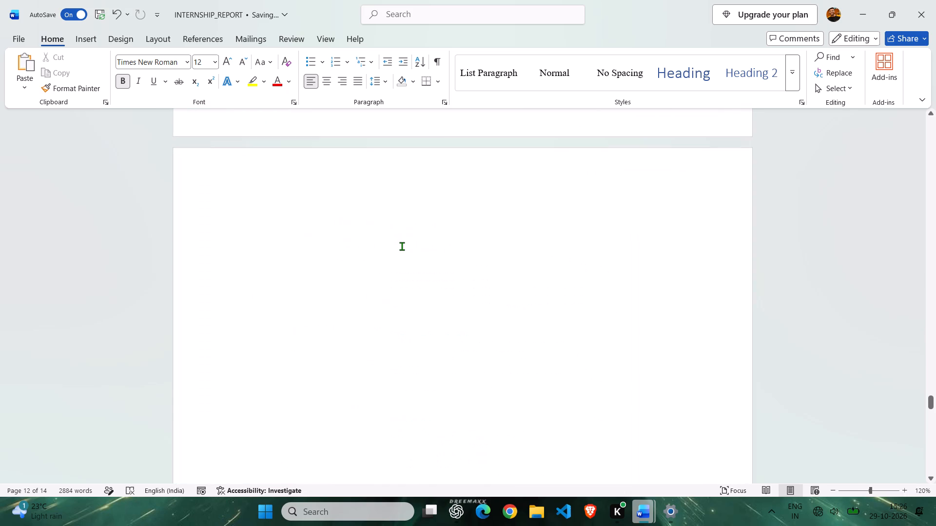
{"action": "scroll", "coordinate": [402, 246], "scroll_direction": "up", "scroll_amount": 2, "text": "ctrl"}
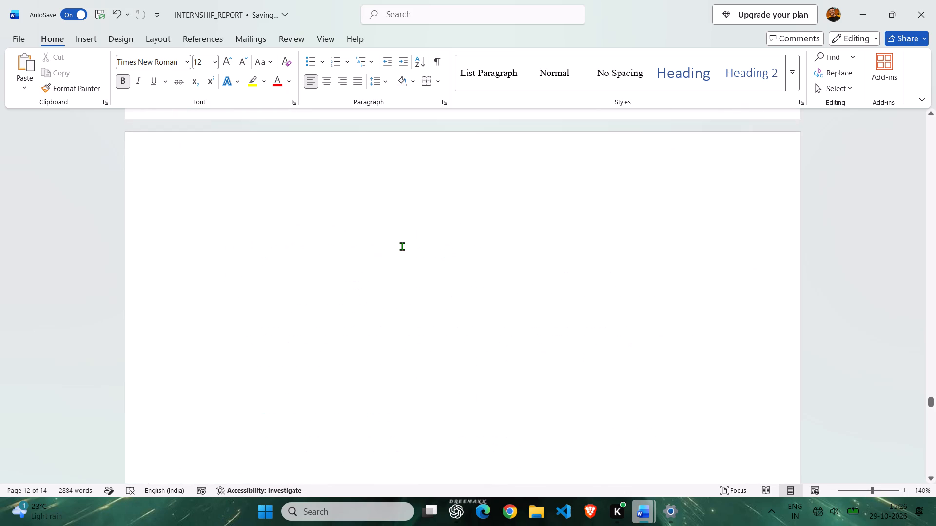
{"action": "scroll", "coordinate": [402, 246], "scroll_direction": "up", "scroll_amount": 3, "text": "ctrl"}
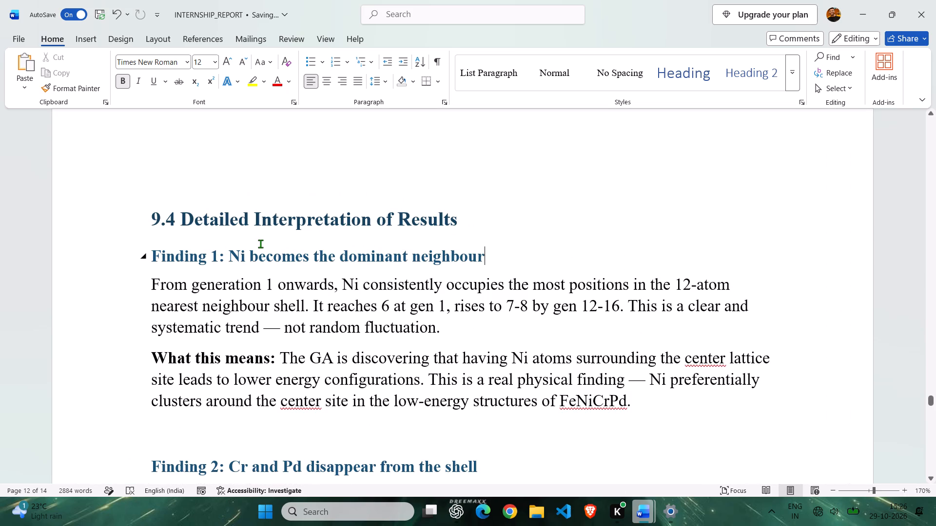
{"action": "scroll", "coordinate": [440, 268], "scroll_direction": "down", "scroll_amount": 1}
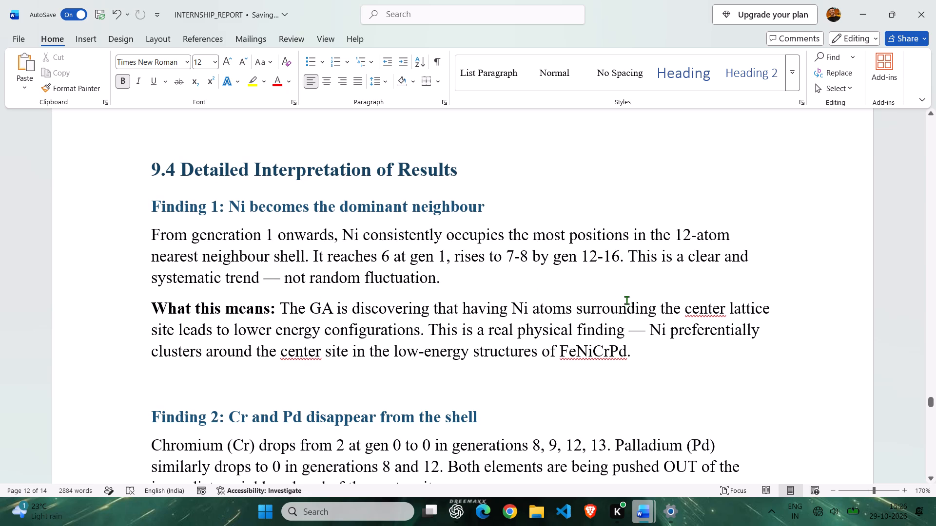
{"action": "scroll", "coordinate": [325, 358], "scroll_direction": "down", "scroll_amount": 5}
{"action": "scroll", "coordinate": [331, 356], "scroll_direction": "up", "scroll_amount": 3}
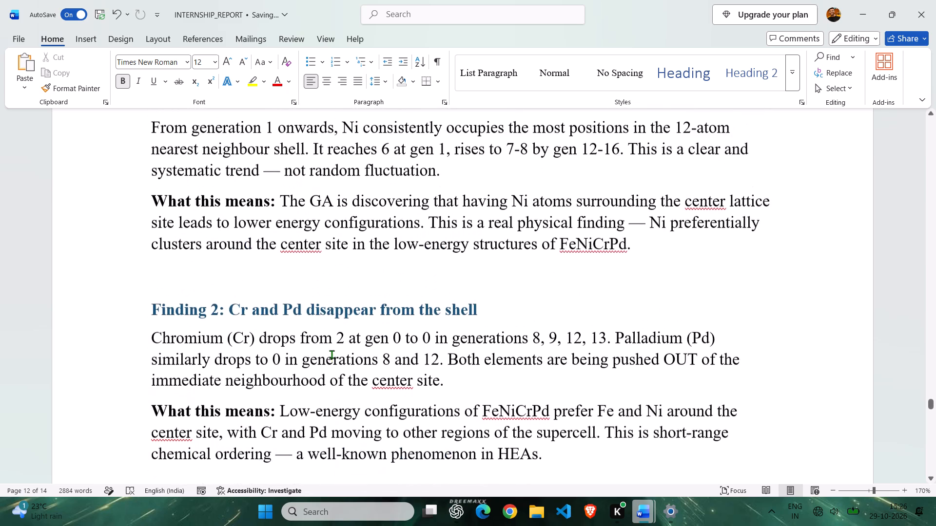
Compare section 9.3's data table for all generations with the statements in Findings 1 and 2.
{"action": "scroll", "coordinate": [331, 353], "scroll_direction": "up", "scroll_amount": 19}
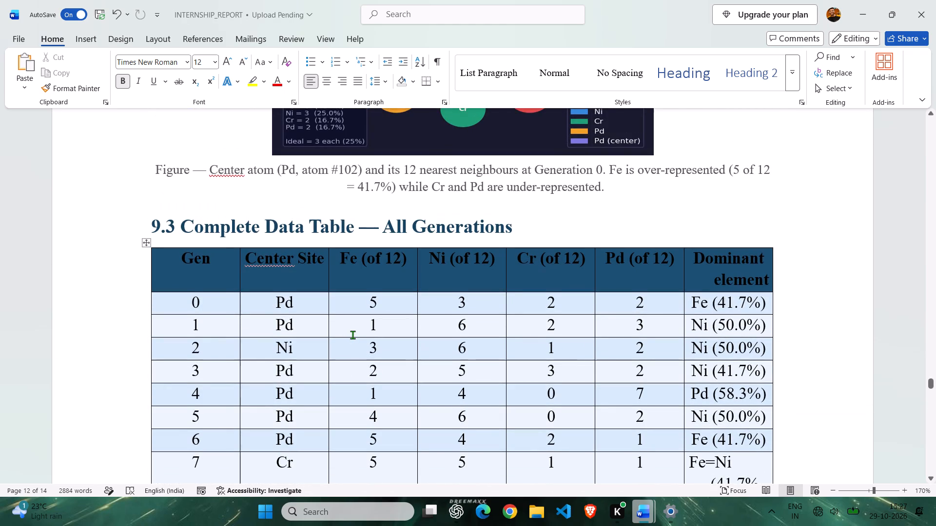
{"action": "scroll", "coordinate": [352, 335], "scroll_direction": "down", "scroll_amount": 3}
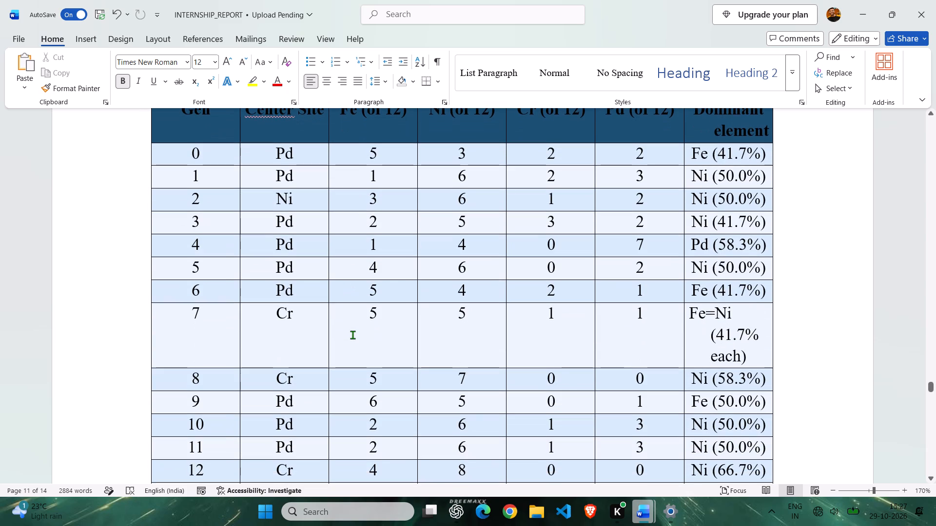
{"action": "scroll", "coordinate": [352, 335], "scroll_direction": "down", "scroll_amount": 5}
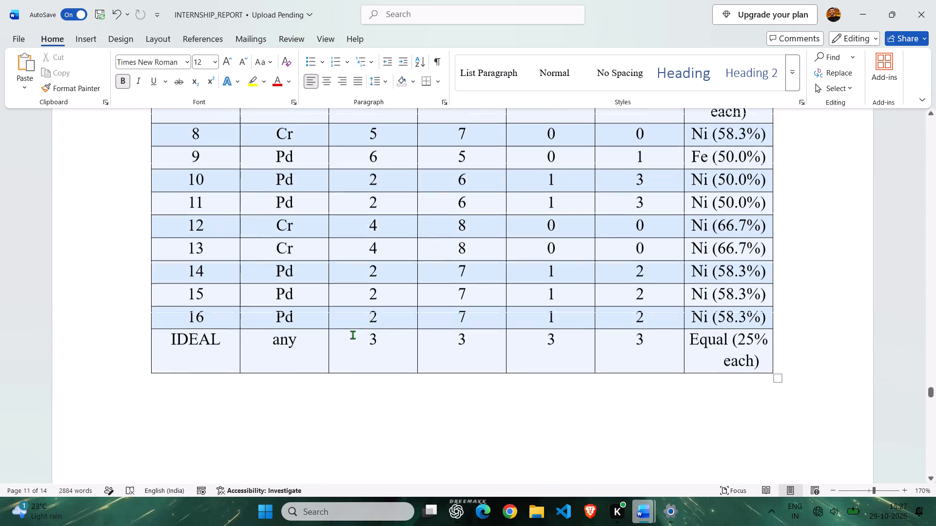
{"action": "scroll", "coordinate": [352, 335], "scroll_direction": "down", "scroll_amount": 11}
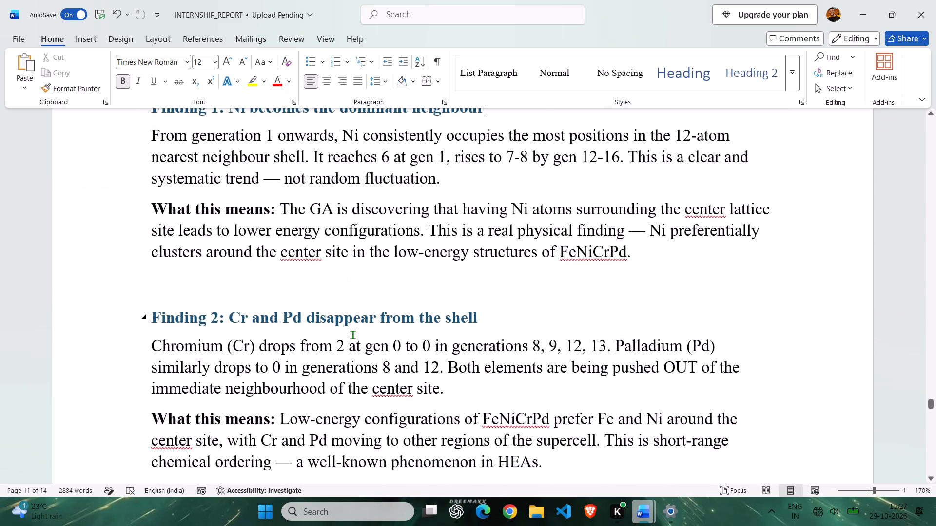
{"action": "scroll", "coordinate": [352, 335], "scroll_direction": "up", "scroll_amount": 1}
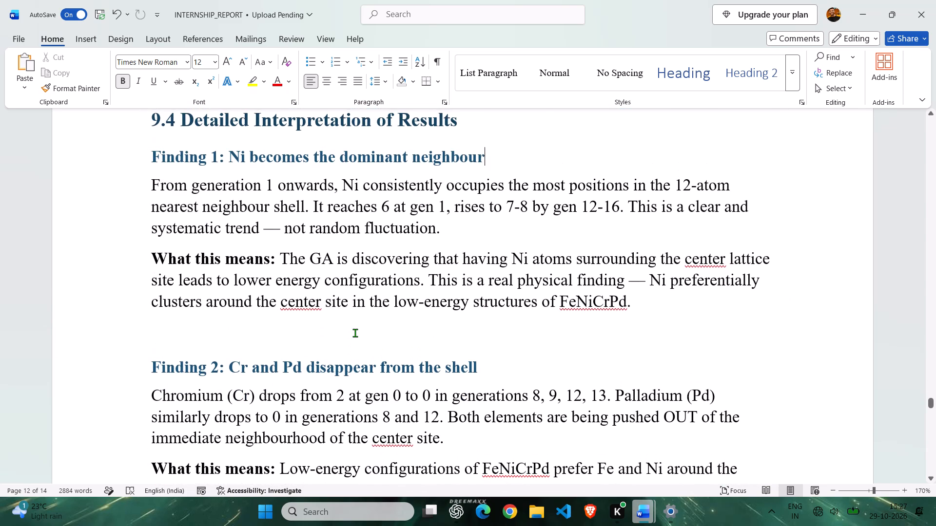
{"action": "scroll", "coordinate": [355, 333], "scroll_direction": "down", "scroll_amount": 2}
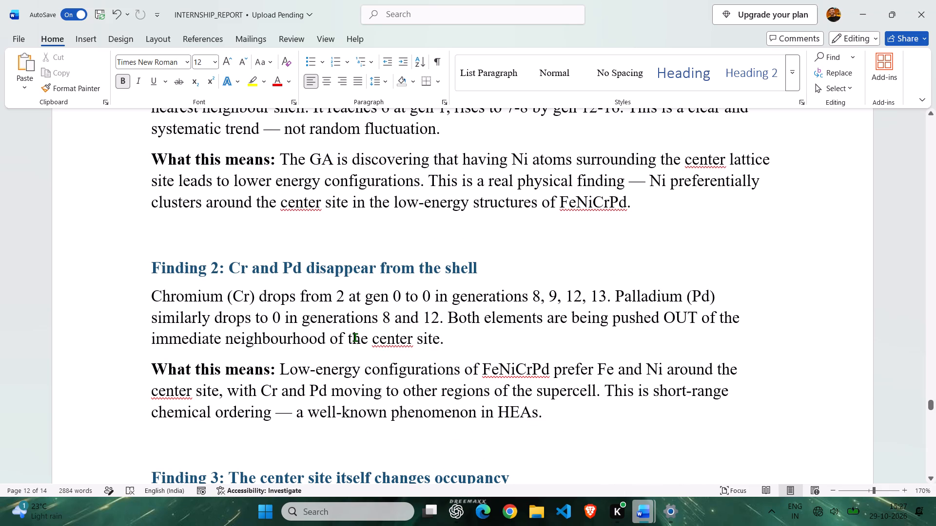
{"action": "scroll", "coordinate": [355, 337], "scroll_direction": "down", "scroll_amount": 2}
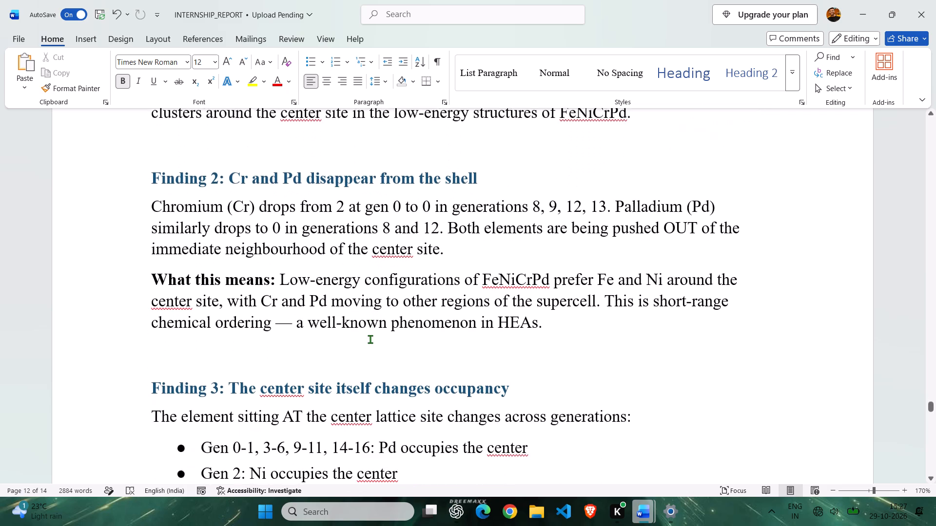
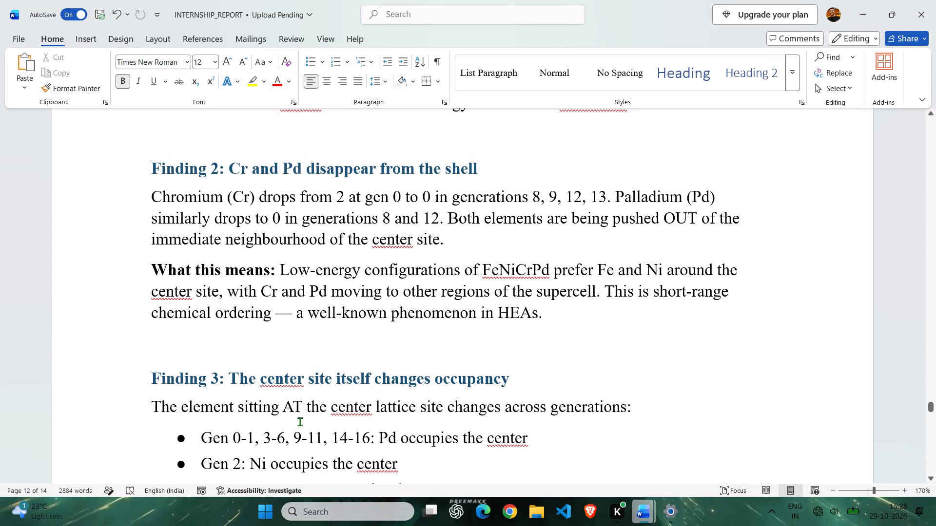
Replace the capitalised "AT" with lowercase "at" in the introductory sentence under Finding 3.
{"action": "left_click", "coordinate": [296, 404]}
{"action": "key", "text": "Right"}
{"action": "key", "text": "BackSpace"}
{"action": "key", "text": "BackSpace"}
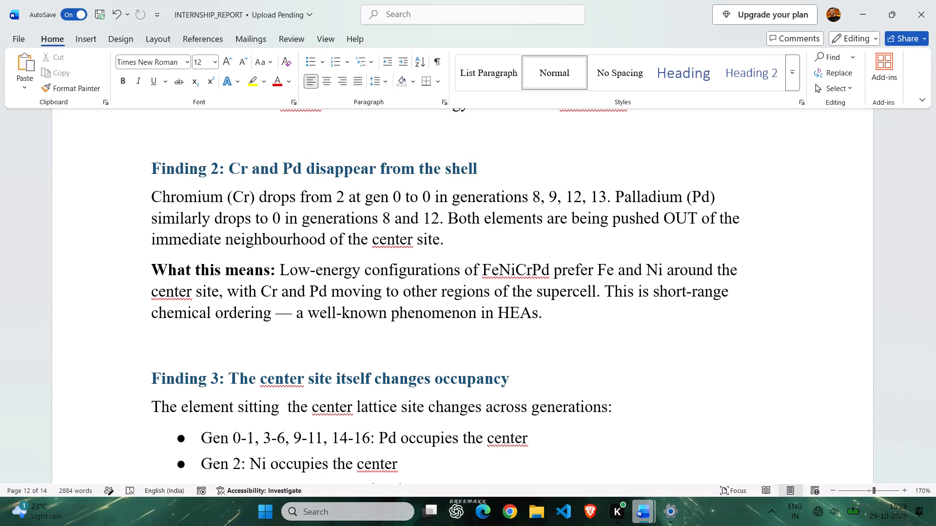
{"action": "type", "text": "at"}
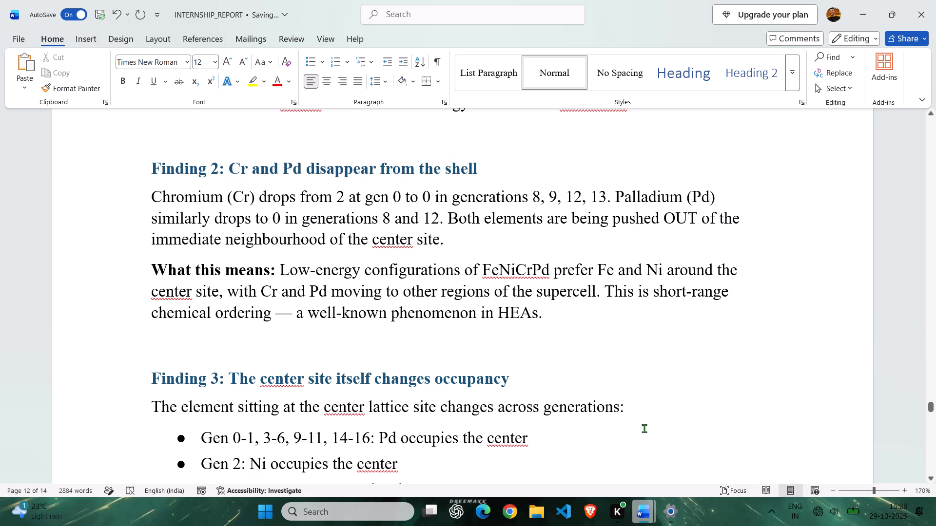
{"action": "left_click", "coordinate": [566, 446]}
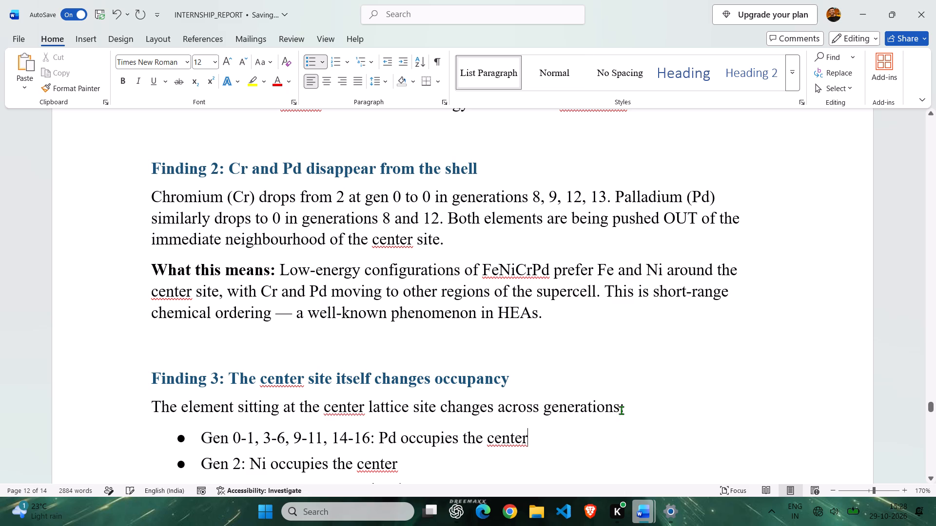
Remove the hanging indent from the closing paragraph of Finding 3 that begins "This confirms the alchemical swap".
{"action": "scroll", "coordinate": [627, 413], "scroll_direction": "down", "scroll_amount": 1}
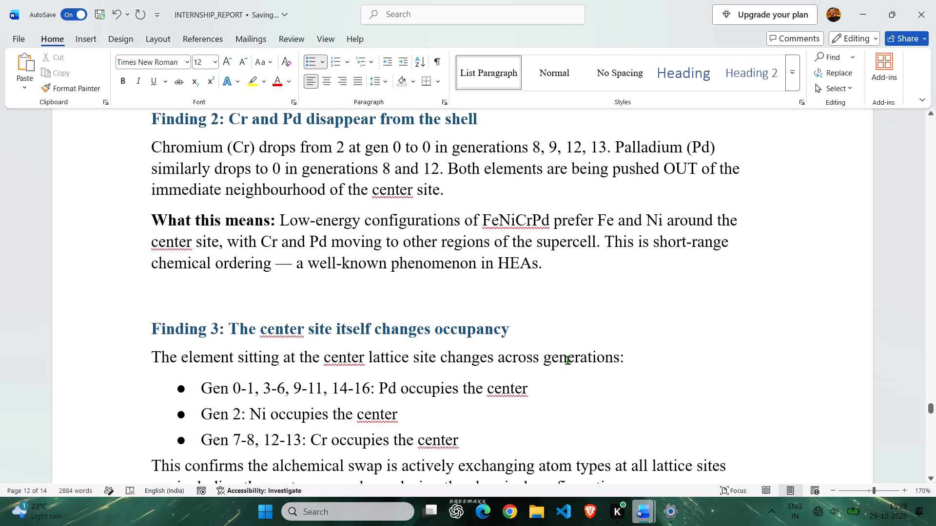
{"action": "scroll", "coordinate": [469, 397], "scroll_direction": "down", "scroll_amount": 1}
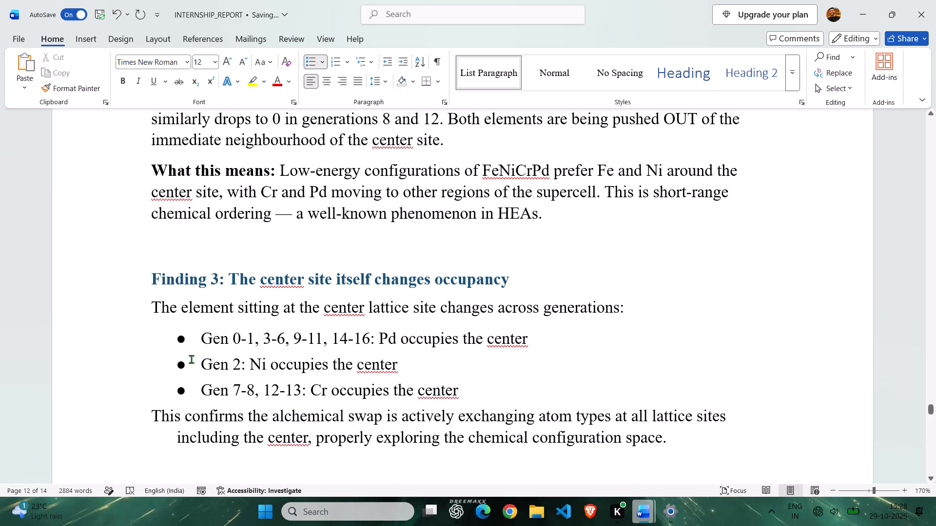
{"action": "scroll", "coordinate": [403, 407], "scroll_direction": "down", "scroll_amount": 2}
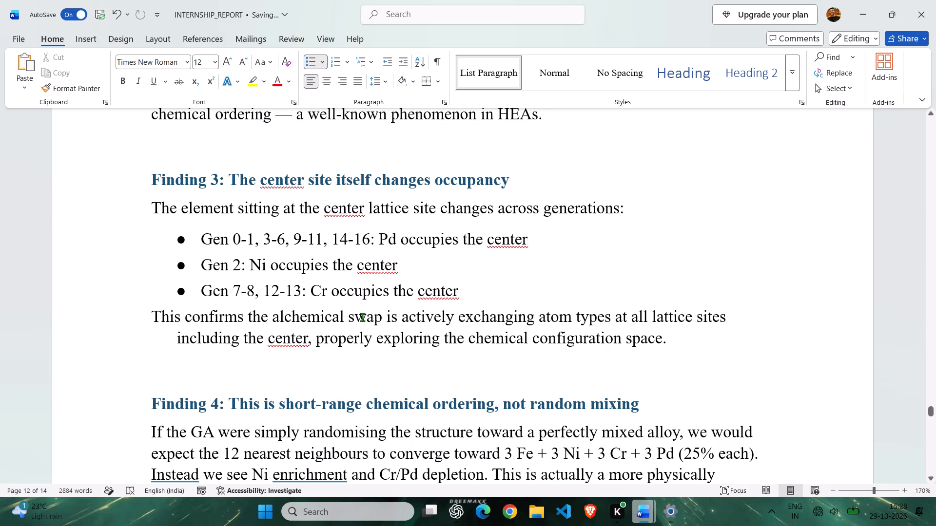
{"action": "scroll", "coordinate": [362, 317], "scroll_direction": "down", "scroll_amount": 1}
{"action": "left_click", "coordinate": [147, 272]}
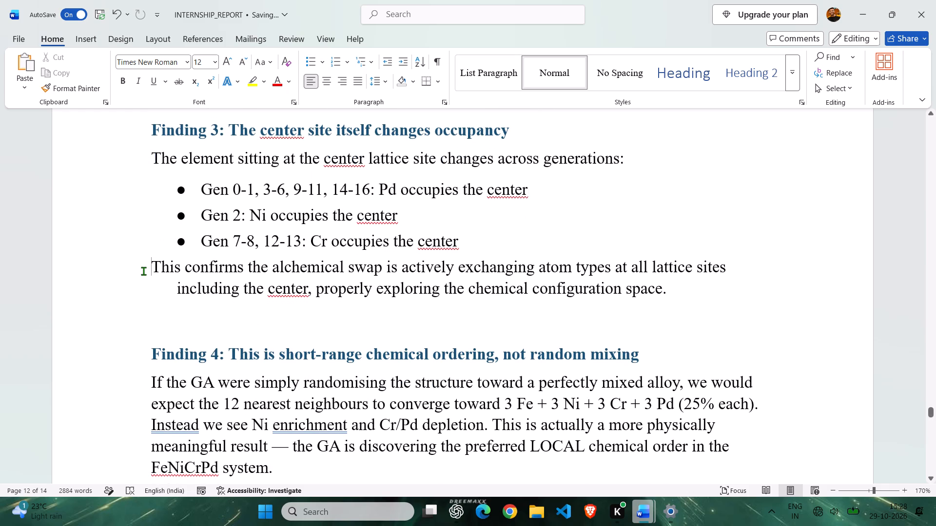
{"action": "key", "text": "BackSpace"}
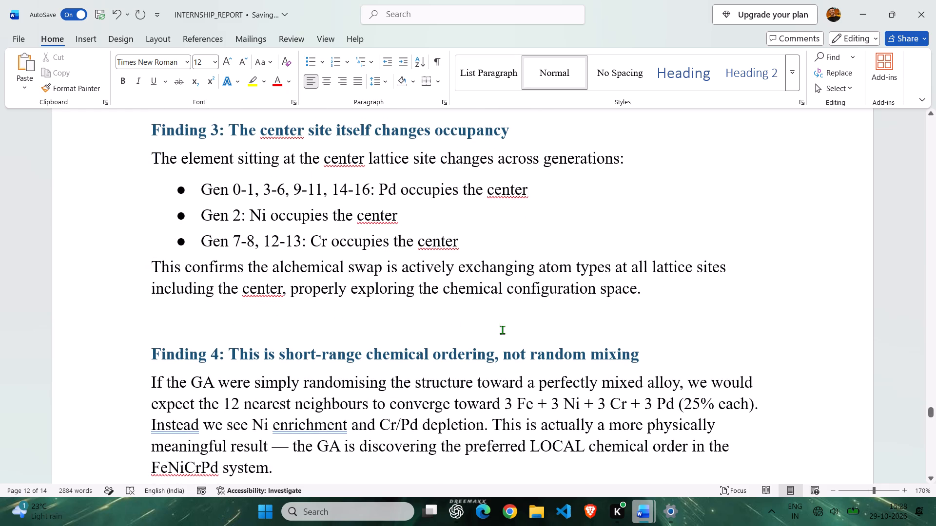
{"action": "left_click", "coordinate": [643, 299]}
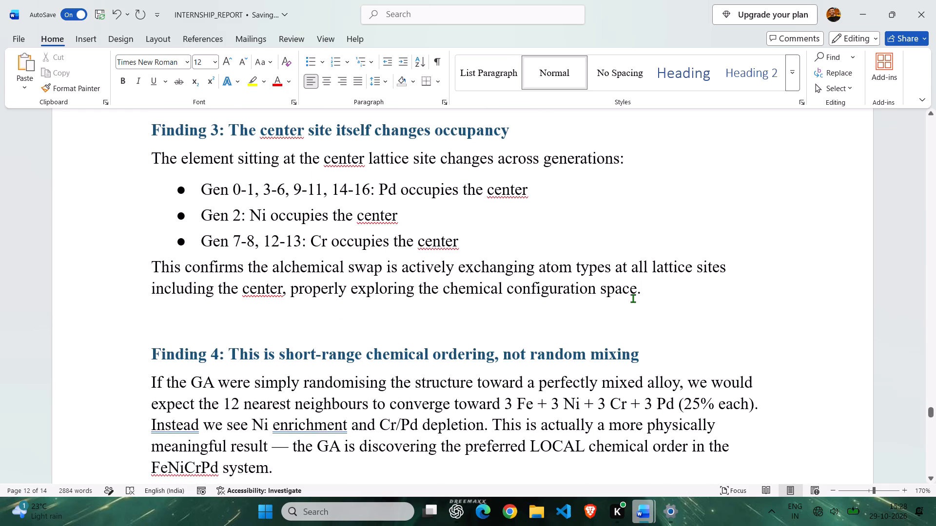
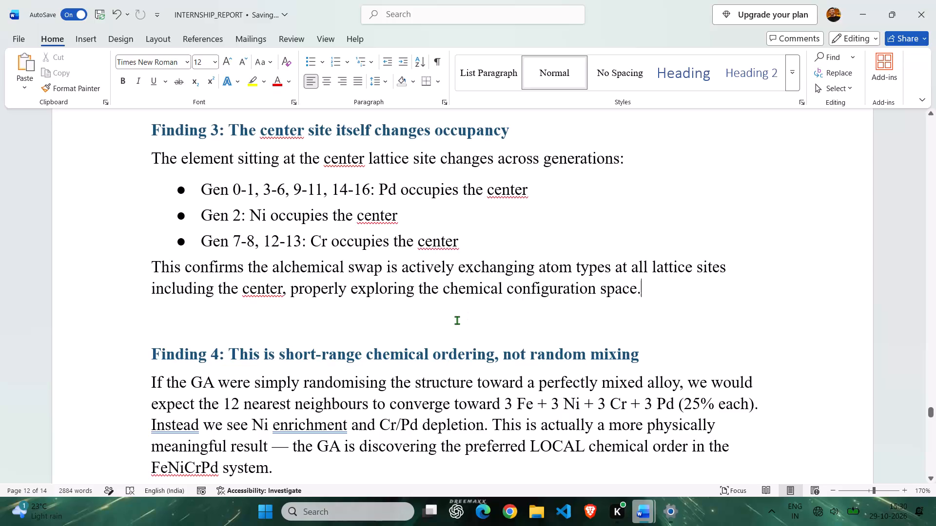
Proofread the Finding 4 section on short-range chemical ordering through to its closing paragraph on short-range order in HEAs.
{"action": "scroll", "coordinate": [450, 320], "scroll_direction": "down", "scroll_amount": 2}
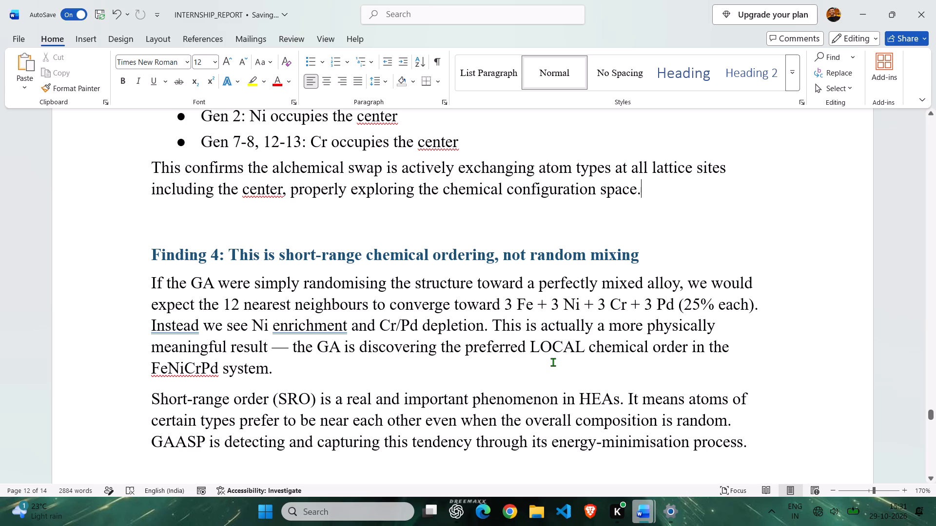
{"action": "scroll", "coordinate": [311, 342], "scroll_direction": "down", "scroll_amount": 2}
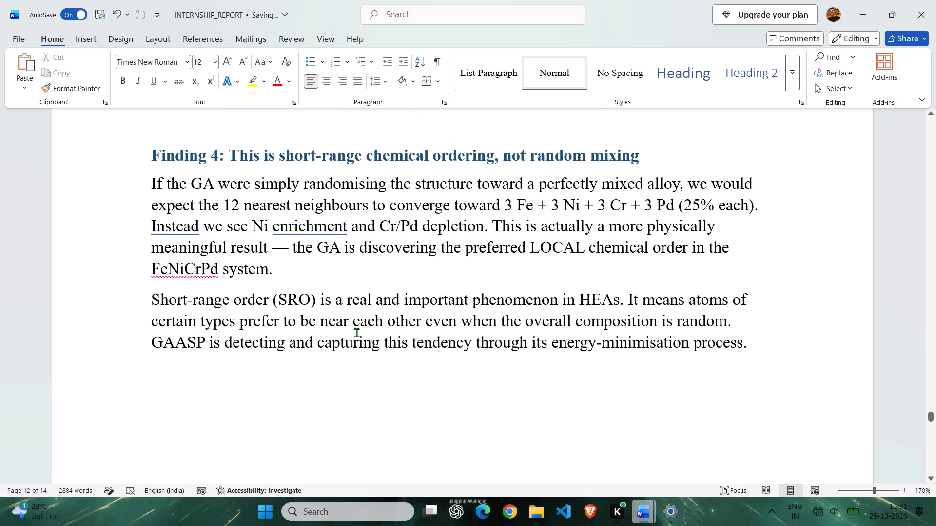
{"action": "scroll", "coordinate": [358, 332], "scroll_direction": "down", "scroll_amount": 2}
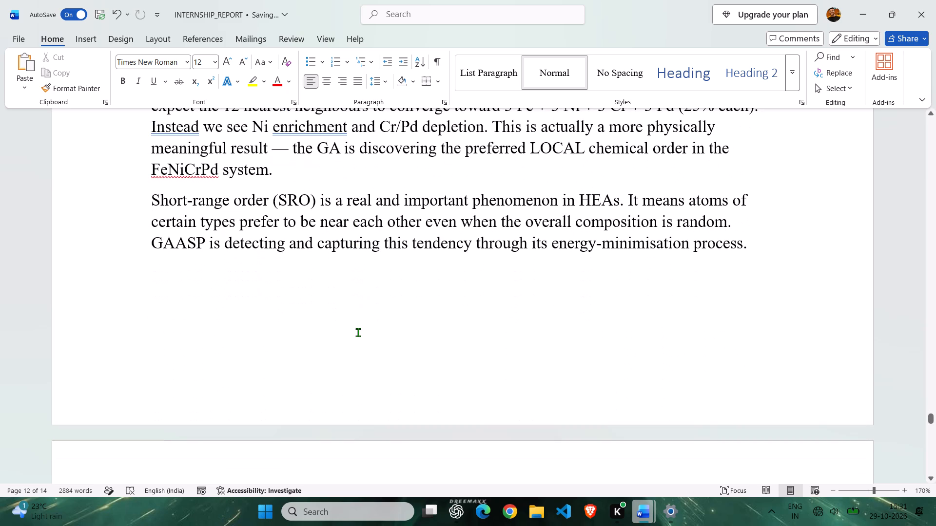
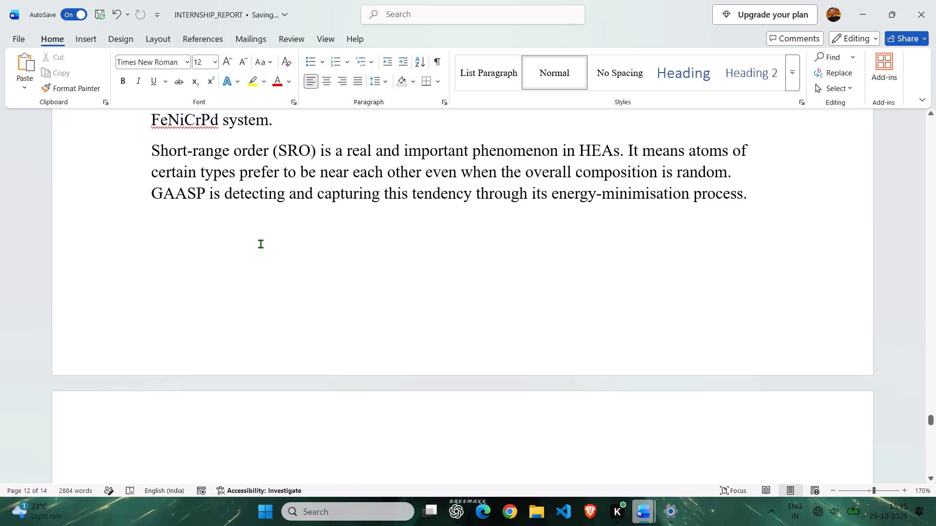
Proofread the Finding 5 section on large fluctuations between consecutive generations, including its bulleted list of reasons.
{"action": "scroll", "coordinate": [259, 244], "scroll_direction": "down", "scroll_amount": 1}
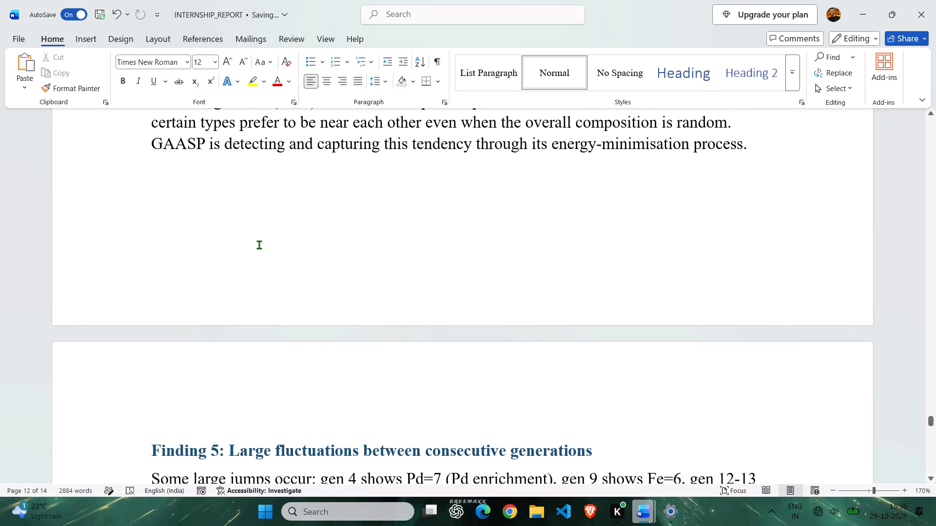
{"action": "scroll", "coordinate": [259, 244], "scroll_direction": "down", "scroll_amount": 8}
{"action": "scroll", "coordinate": [259, 244], "scroll_direction": "up", "scroll_amount": 3}
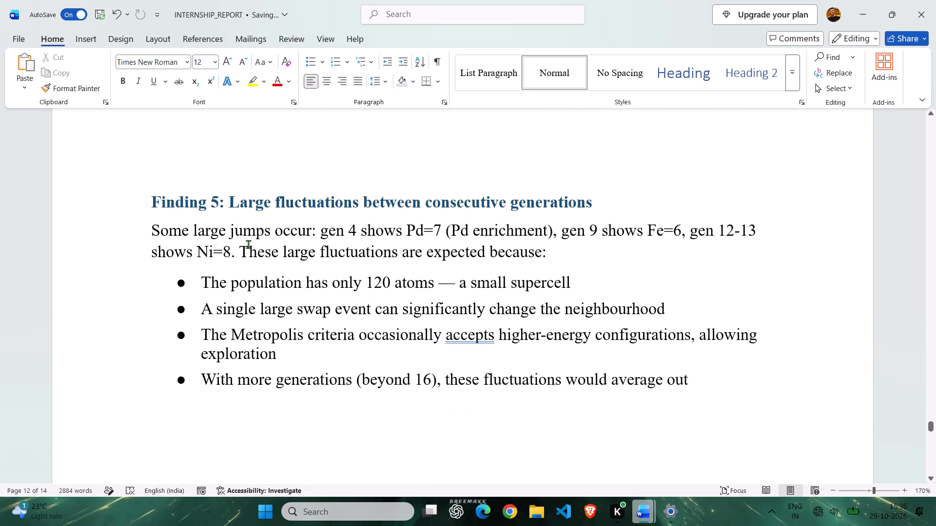
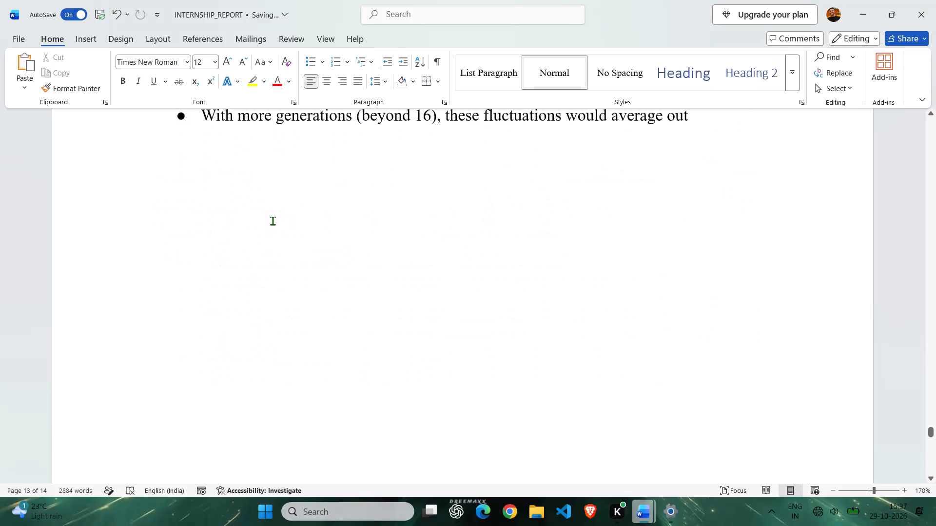
Review section 9 of the report, from 9.1 What We Measured through the Generation 0 figure to the last page.
{"action": "scroll", "coordinate": [273, 221], "scroll_direction": "down", "scroll_amount": 10}
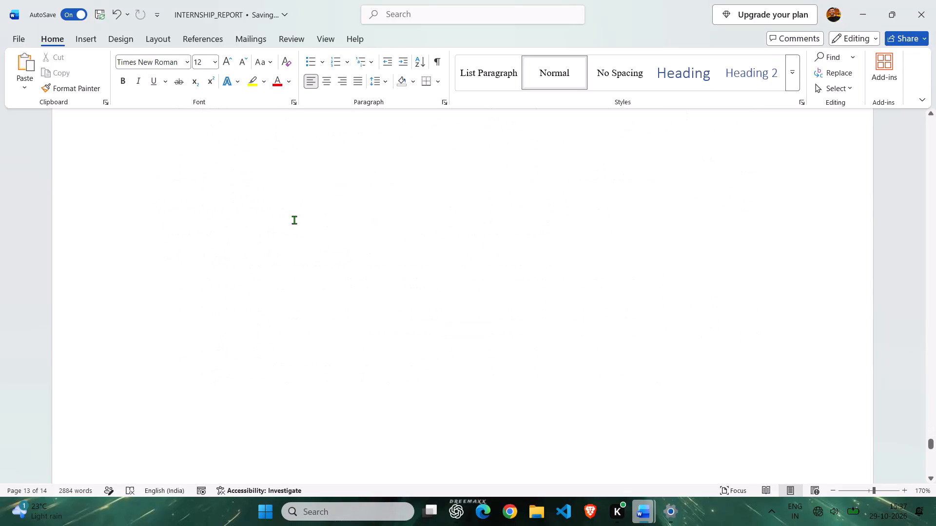
{"action": "scroll", "coordinate": [298, 220], "scroll_direction": "down", "scroll_amount": 10}
{"action": "scroll", "coordinate": [298, 220], "scroll_direction": "up", "scroll_amount": 20}
{"action": "scroll", "coordinate": [298, 220], "scroll_direction": "up", "scroll_amount": 18}
{"action": "scroll", "coordinate": [298, 220], "scroll_direction": "up", "scroll_amount": 18}
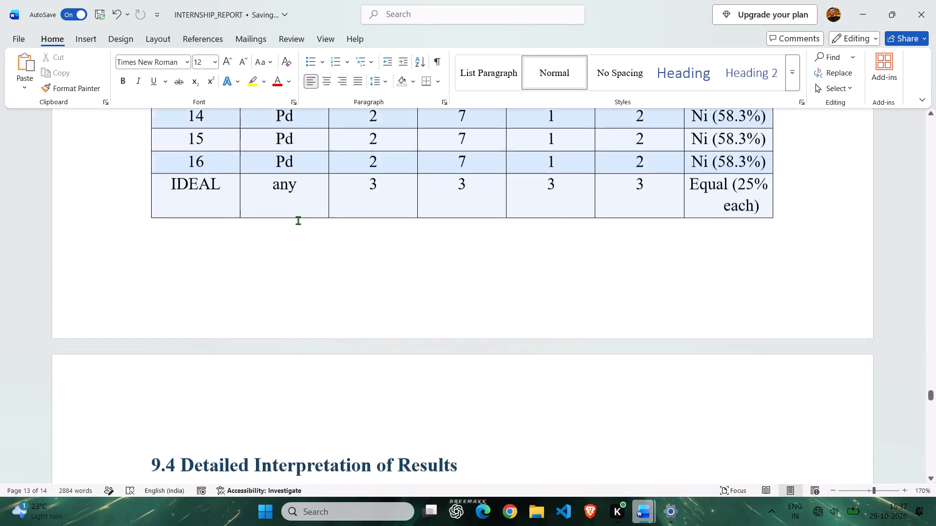
{"action": "scroll", "coordinate": [298, 220], "scroll_direction": "up", "scroll_amount": 20}
{"action": "scroll", "coordinate": [298, 220], "scroll_direction": "up", "scroll_amount": 10}
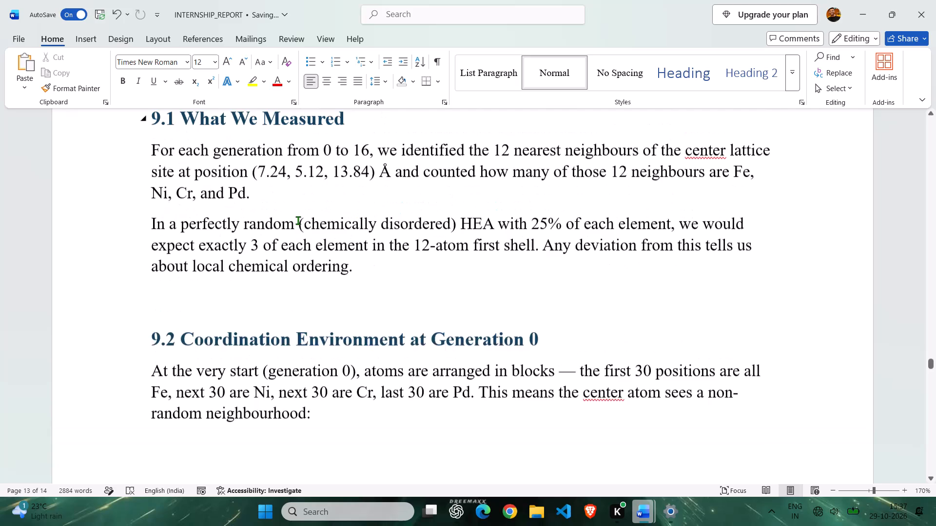
{"action": "scroll", "coordinate": [298, 220], "scroll_direction": "up", "scroll_amount": 7}
{"action": "scroll", "coordinate": [298, 220], "scroll_direction": "down", "scroll_amount": 4}
{"action": "scroll", "coordinate": [298, 220], "scroll_direction": "down", "scroll_amount": 17}
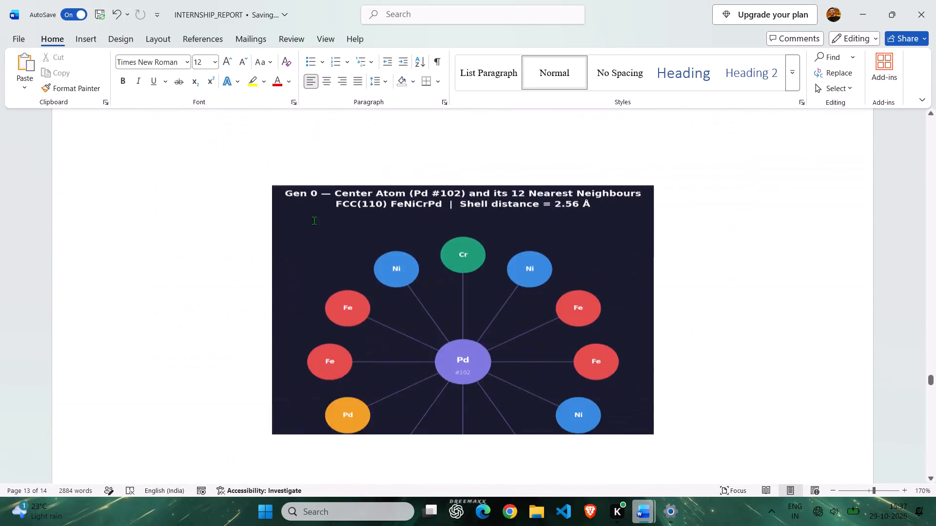
{"action": "scroll", "coordinate": [314, 220], "scroll_direction": "down", "scroll_amount": 8}
{"action": "scroll", "coordinate": [314, 220], "scroll_direction": "down", "scroll_amount": 15}
{"action": "scroll", "coordinate": [314, 207], "scroll_direction": "down", "scroll_amount": 15}
{"action": "scroll", "coordinate": [314, 207], "scroll_direction": "down", "scroll_amount": 16}
{"action": "scroll", "coordinate": [314, 207], "scroll_direction": "up", "scroll_amount": 3}
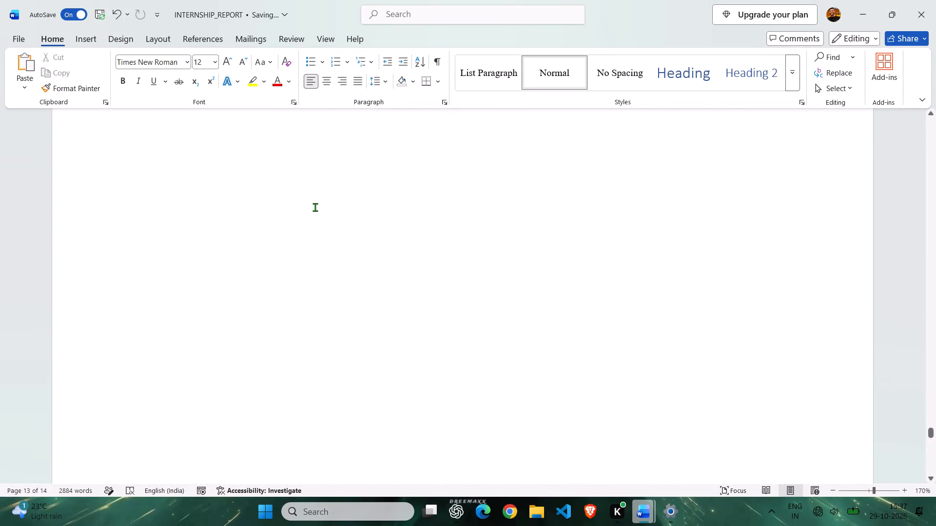
Switch to GAASP_Full_Report and check where Finding 5 ends and section 10 begins.
{"action": "left_click", "coordinate": [34, 307]}
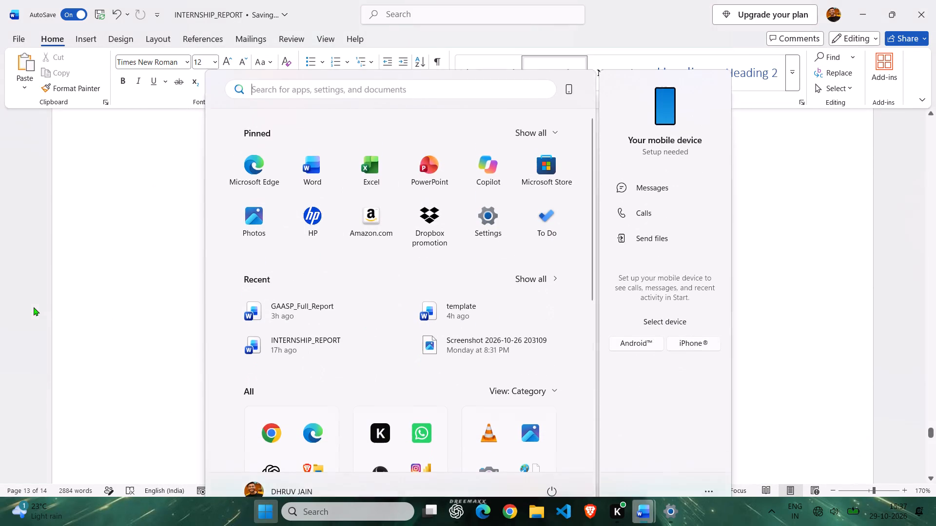
{"action": "left_click", "coordinate": [682, 429]}
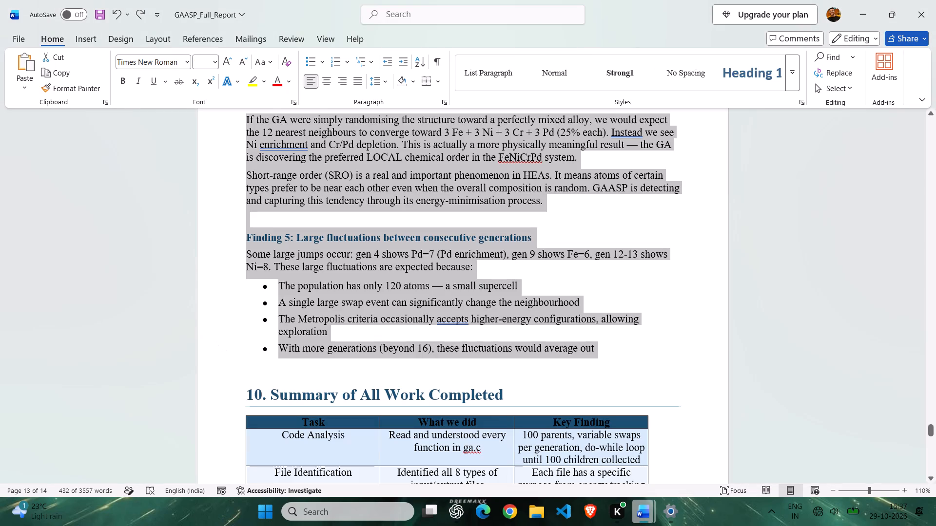
{"action": "left_click", "coordinate": [204, 323]}
{"action": "left_click", "coordinate": [228, 356]}
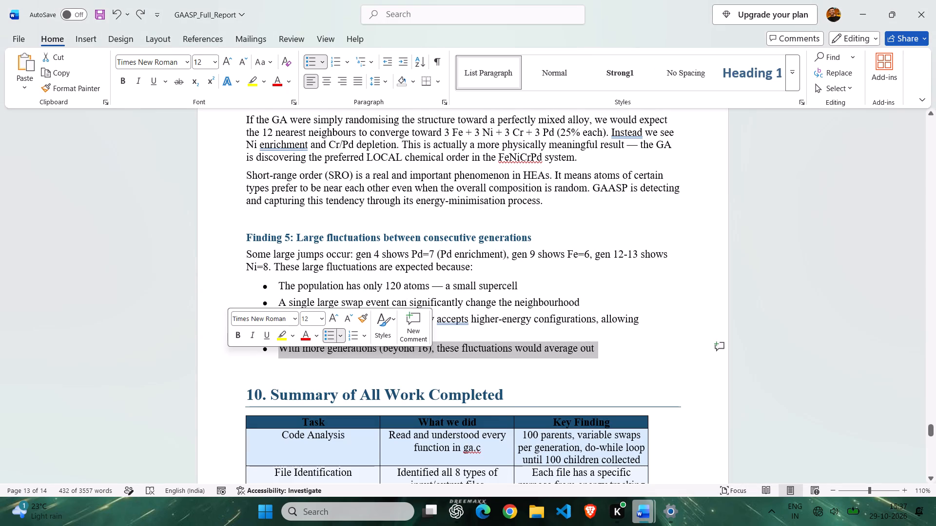
{"action": "left_click", "coordinate": [117, 392]}
{"action": "left_click", "coordinate": [216, 419]}
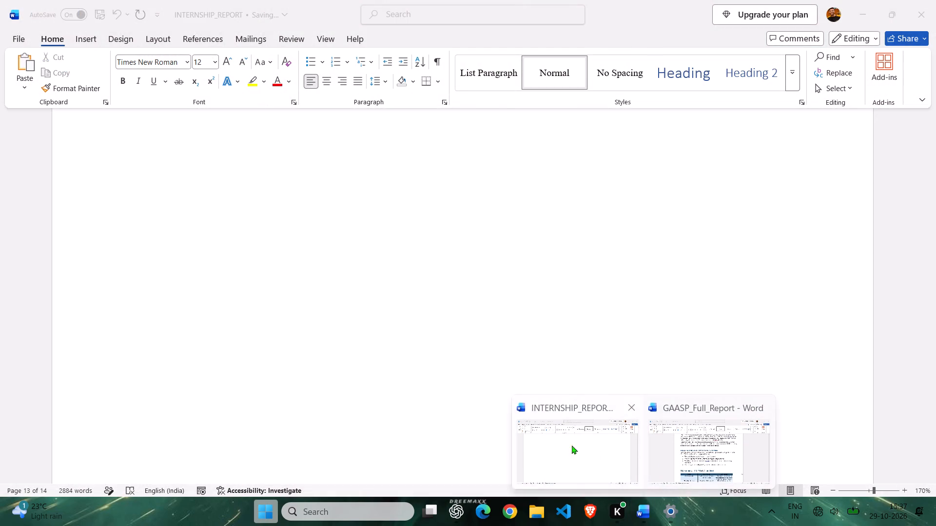
Switch to INTERNSHIP_REPORT and delete the entire Finding 5 section, including its heading, paragraph and bulleted list.
{"action": "left_click", "coordinate": [562, 443]}
{"action": "scroll", "coordinate": [476, 393], "scroll_direction": "up", "scroll_amount": 9}
{"action": "scroll", "coordinate": [476, 376], "scroll_direction": "down", "scroll_amount": 4}
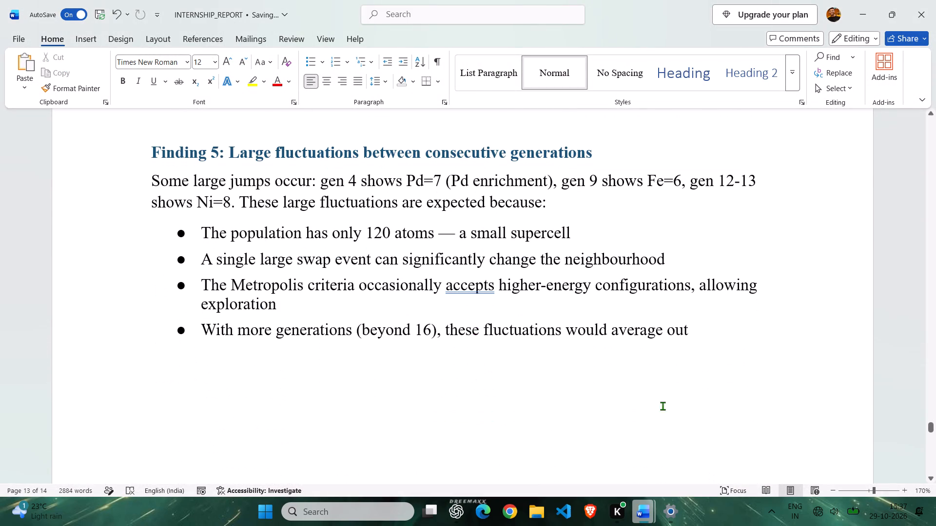
{"action": "left_click_drag", "start_coordinate": [733, 336], "coordinate": [164, 122]}
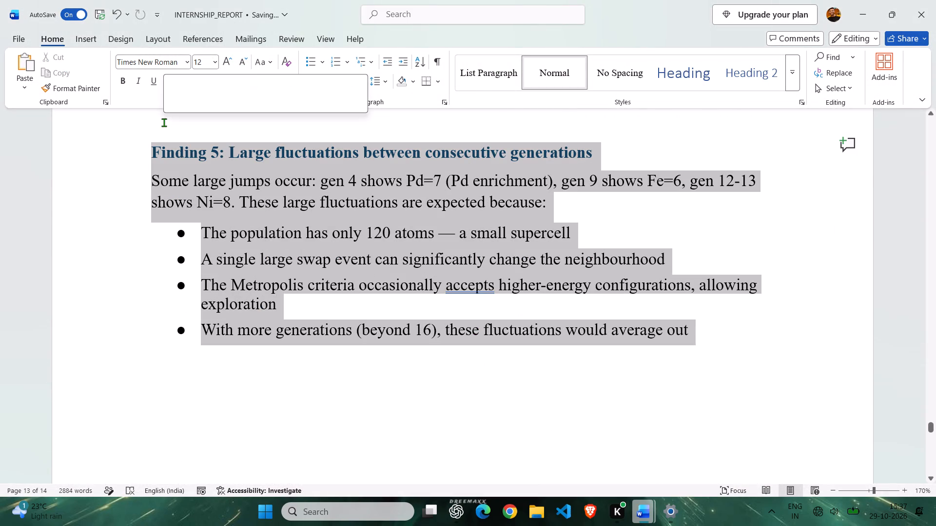
{"action": "key", "text": "BackSpace"}
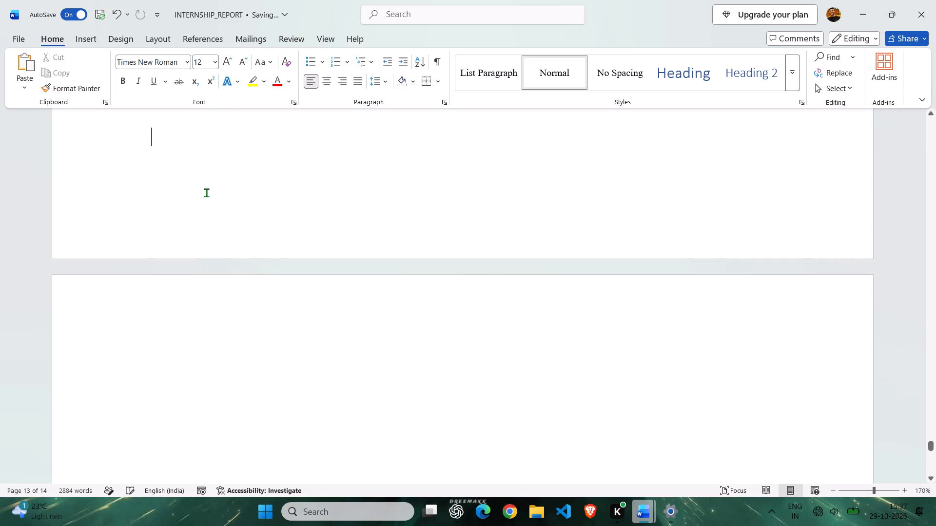
{"action": "scroll", "coordinate": [206, 192], "scroll_direction": "up", "scroll_amount": 5}
Switch to GAASP_Full_Report and read through the section 10 Summary of All Work Completed table at a larger zoom.
{"action": "key", "text": "alt+Tab"}
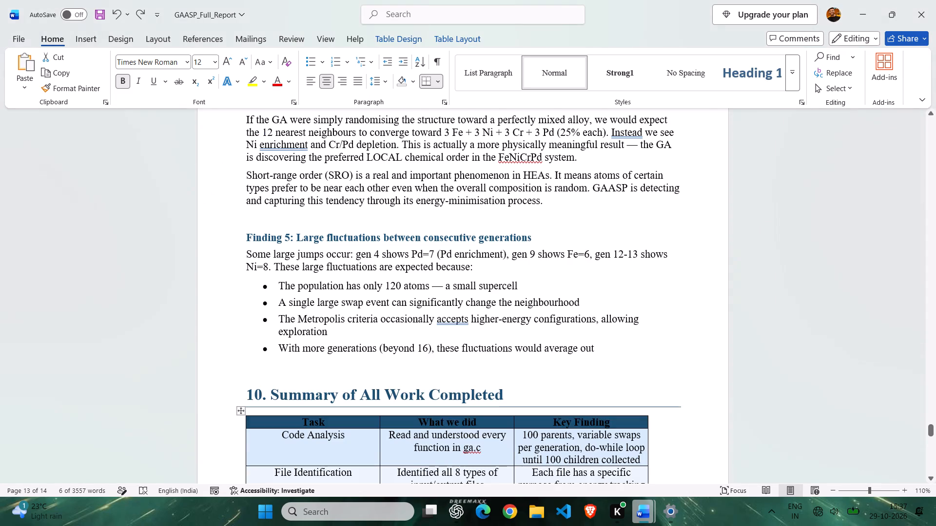
{"action": "scroll", "coordinate": [268, 217], "scroll_direction": "down", "scroll_amount": 4}
{"action": "scroll", "coordinate": [303, 237], "scroll_direction": "down", "scroll_amount": 3}
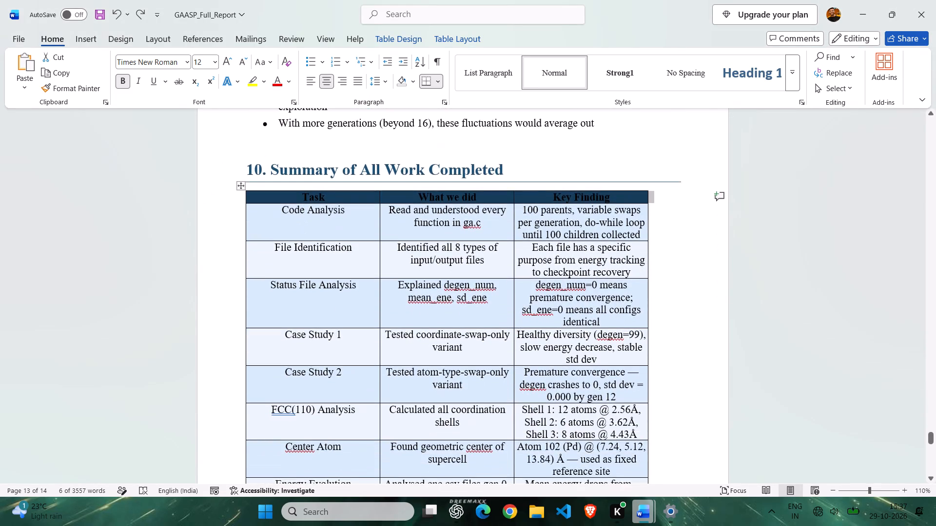
{"action": "scroll", "coordinate": [303, 237], "scroll_direction": "down", "scroll_amount": 2}
{"action": "scroll", "coordinate": [303, 237], "scroll_direction": "up", "scroll_amount": 1}
{"action": "scroll", "coordinate": [303, 237], "scroll_direction": "down", "scroll_amount": 2, "text": "ctrl"}
{"action": "scroll", "coordinate": [303, 237], "scroll_direction": "up", "scroll_amount": 3, "text": "ctrl"}
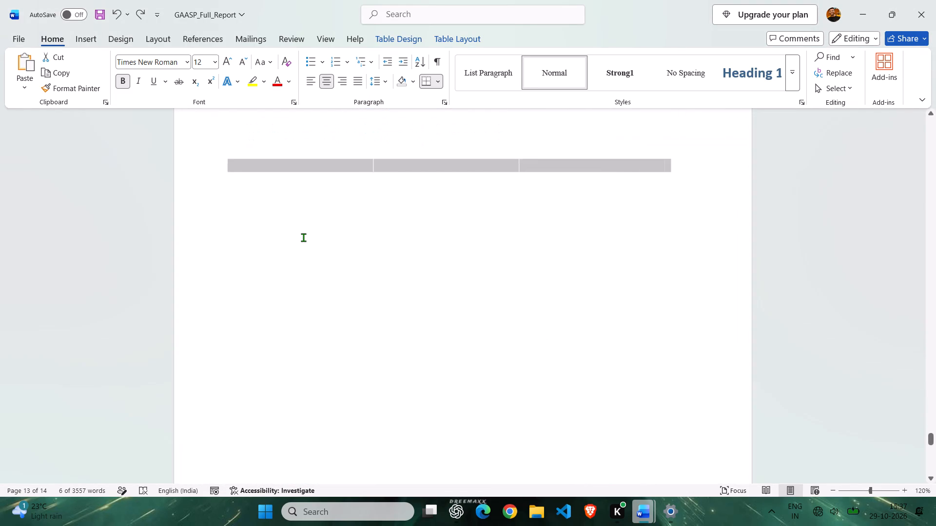
{"action": "scroll", "coordinate": [303, 237], "scroll_direction": "up", "scroll_amount": 4, "text": "ctrl"}
{"action": "key", "text": "ctrl+Tab"}
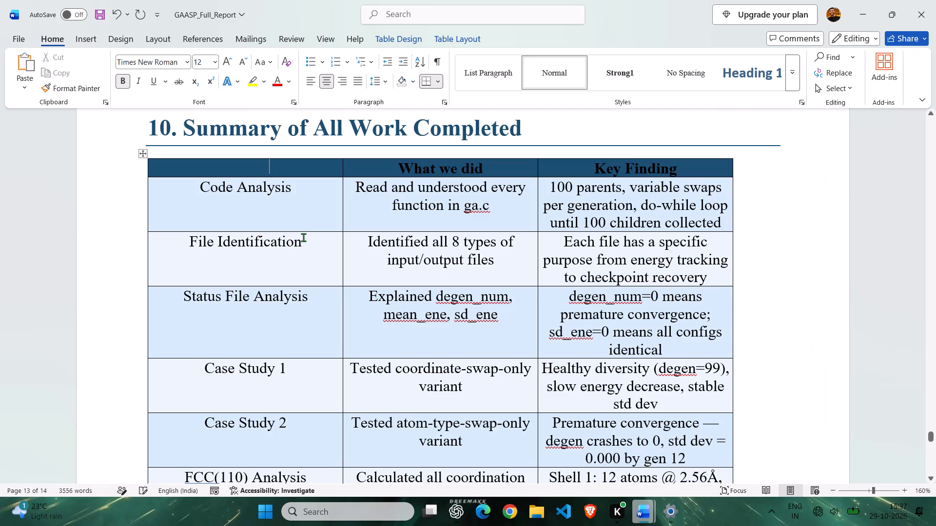
{"action": "scroll", "coordinate": [303, 237], "scroll_direction": "up", "scroll_amount": 2, "text": "ctrl"}
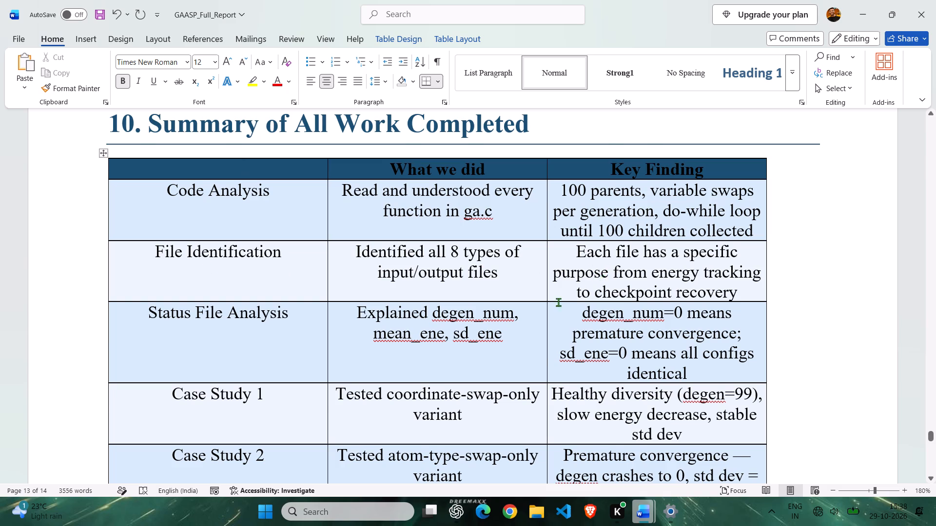
{"action": "scroll", "coordinate": [541, 308], "scroll_direction": "down", "scroll_amount": 1}
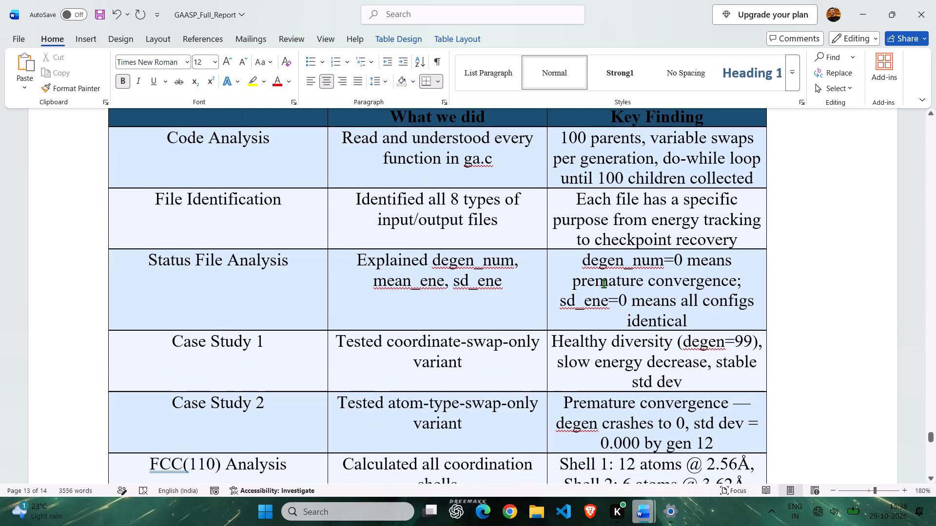
{"action": "scroll", "coordinate": [444, 391], "scroll_direction": "down", "scroll_amount": 3}
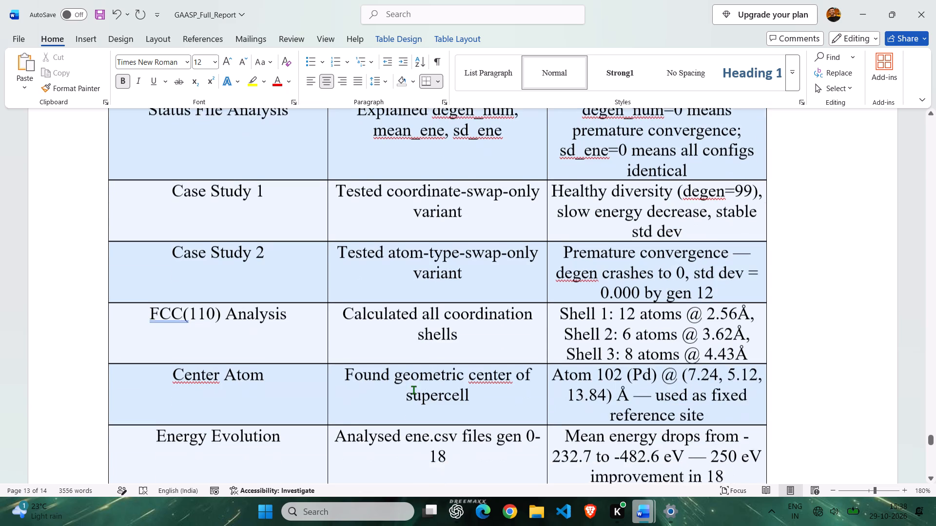
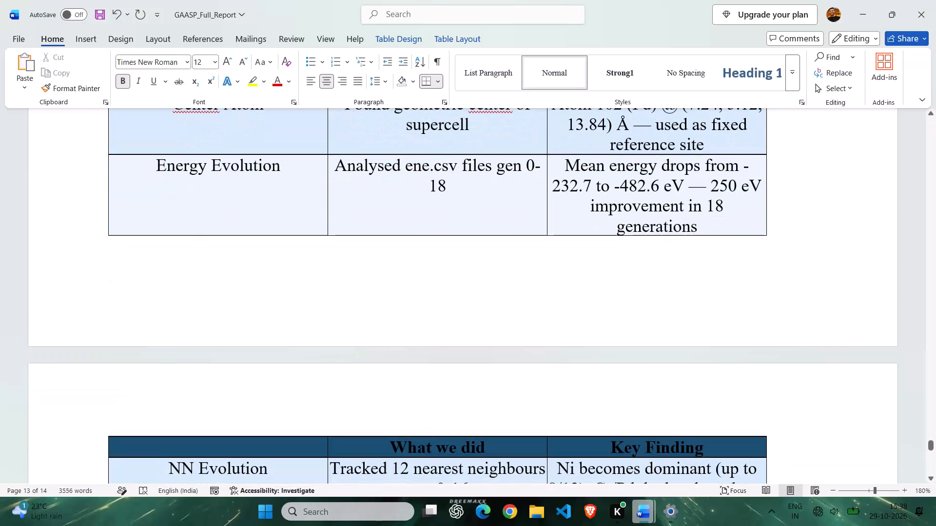
Read the remaining rows of the section 10 summary table and skim section 11 Conclusions to the end of the document.
{"action": "scroll", "coordinate": [357, 350], "scroll_direction": "up", "scroll_amount": 2}
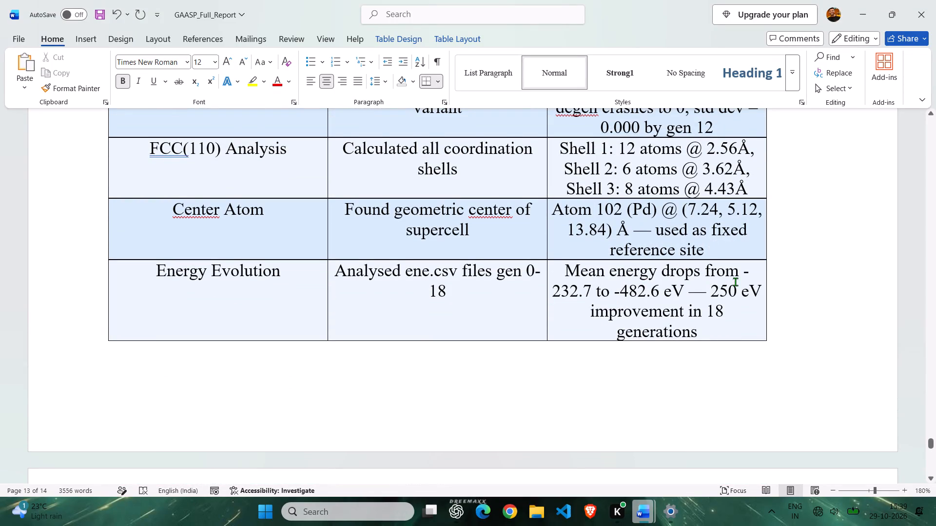
{"action": "scroll", "coordinate": [638, 334], "scroll_direction": "down", "scroll_amount": 8}
{"action": "scroll", "coordinate": [466, 342], "scroll_direction": "up", "scroll_amount": 2}
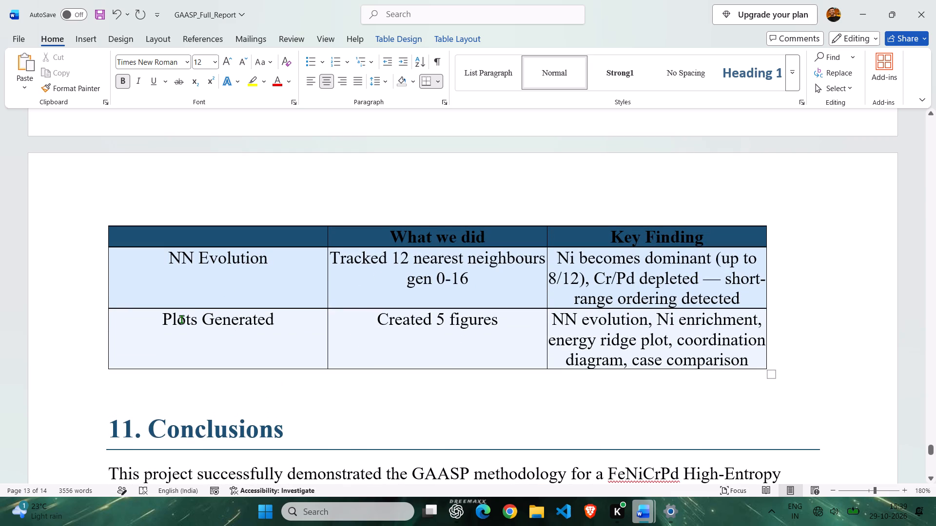
{"action": "scroll", "coordinate": [328, 341], "scroll_direction": "down", "scroll_amount": 4}
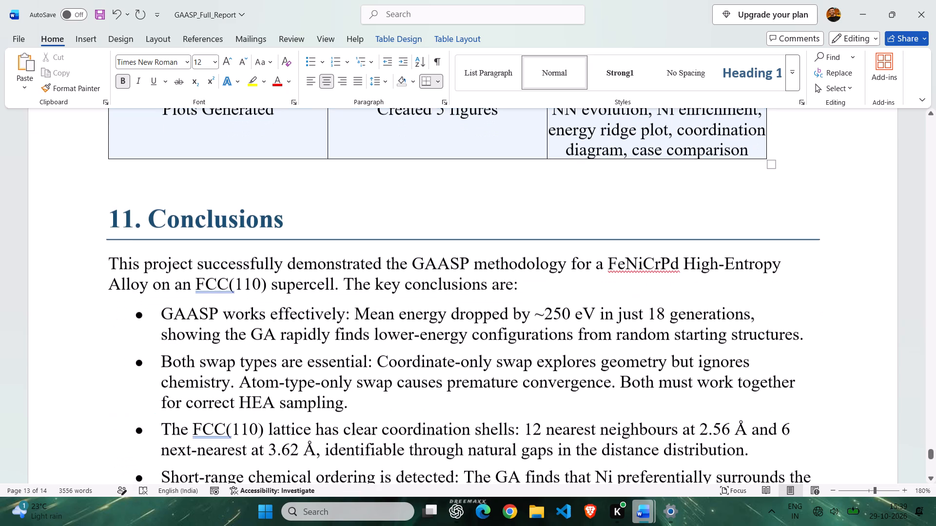
{"action": "scroll", "coordinate": [328, 341], "scroll_direction": "down", "scroll_amount": 7}
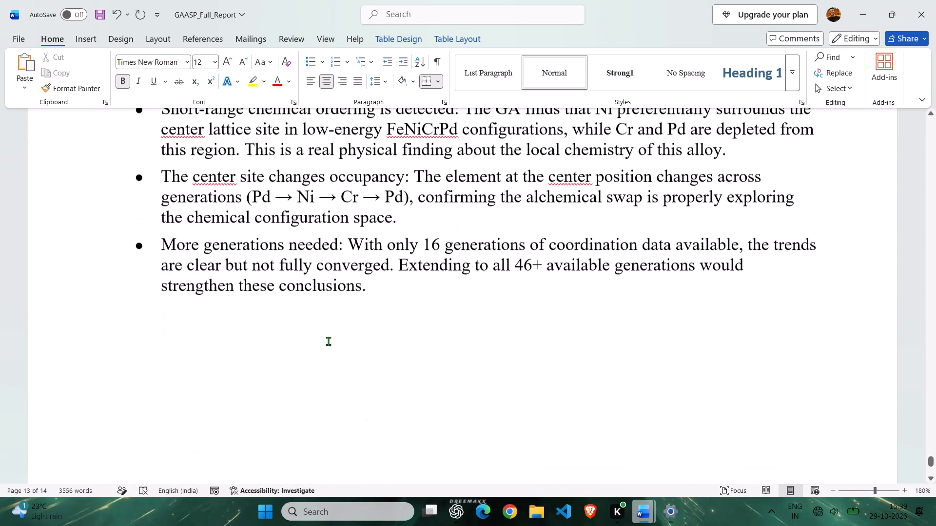
{"action": "scroll", "coordinate": [328, 341], "scroll_direction": "up", "scroll_amount": 16}
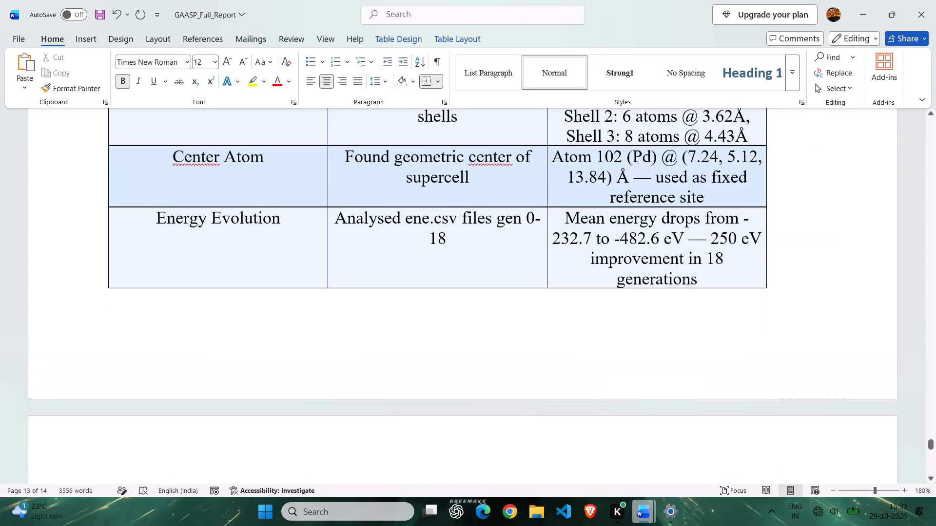
Copy the heading "10. Summary of All Work Completed" and its table down through the Energy Evolution row.
{"action": "scroll", "coordinate": [328, 341], "scroll_direction": "up", "scroll_amount": 10}
{"action": "left_click_drag", "start_coordinate": [105, 221], "coordinate": [321, 369]}
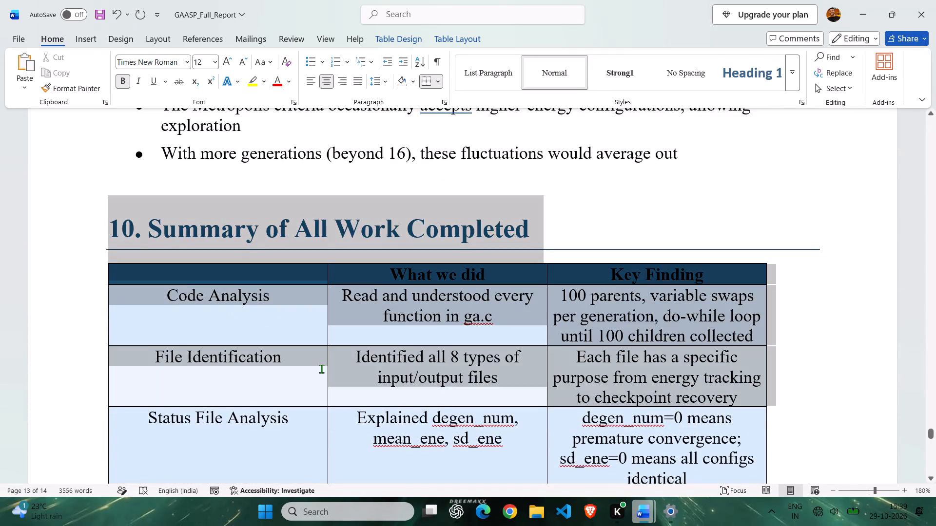
{"action": "left_click_drag", "start_coordinate": [321, 369], "coordinate": [724, 424]}
{"action": "scroll", "coordinate": [322, 369], "scroll_direction": "down", "scroll_amount": 8}
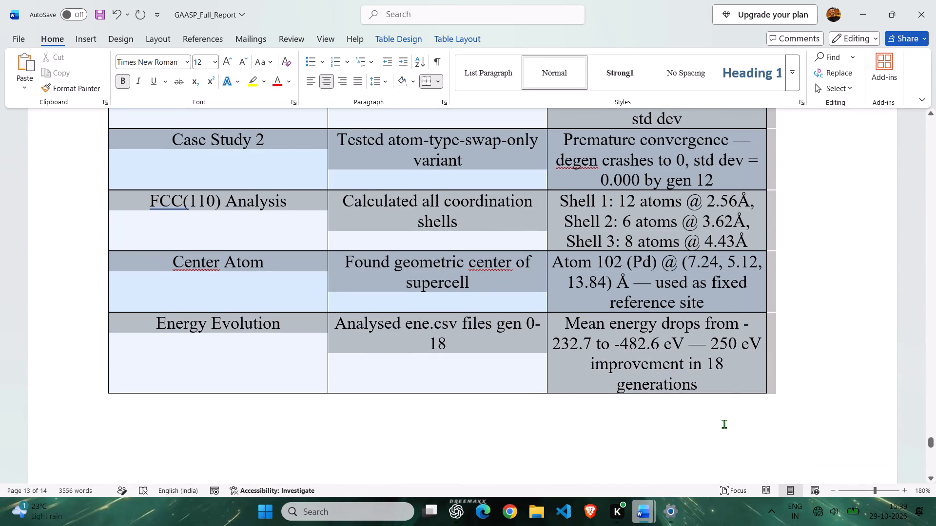
{"action": "left_click_drag", "start_coordinate": [724, 424], "coordinate": [726, 424]}
{"action": "key", "text": "ctrl+c"}
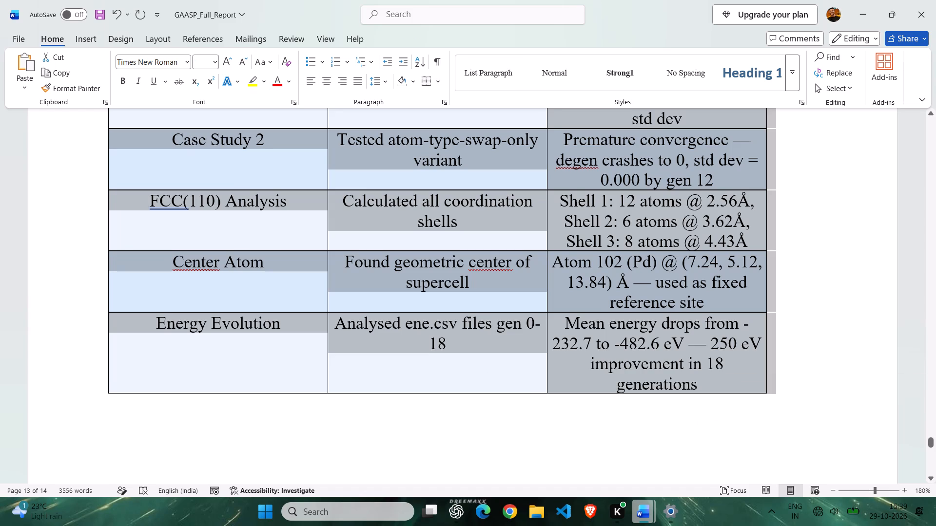
Switch to INTERNSHIP_REPORT, paste the copied section 10 heading and table on the blank page after section 9, and check them.
{"action": "key", "text": "alt+Tab"}
{"action": "scroll", "coordinate": [651, 421], "scroll_direction": "down", "scroll_amount": 4}
{"action": "scroll", "coordinate": [467, 397], "scroll_direction": "down", "scroll_amount": 3}
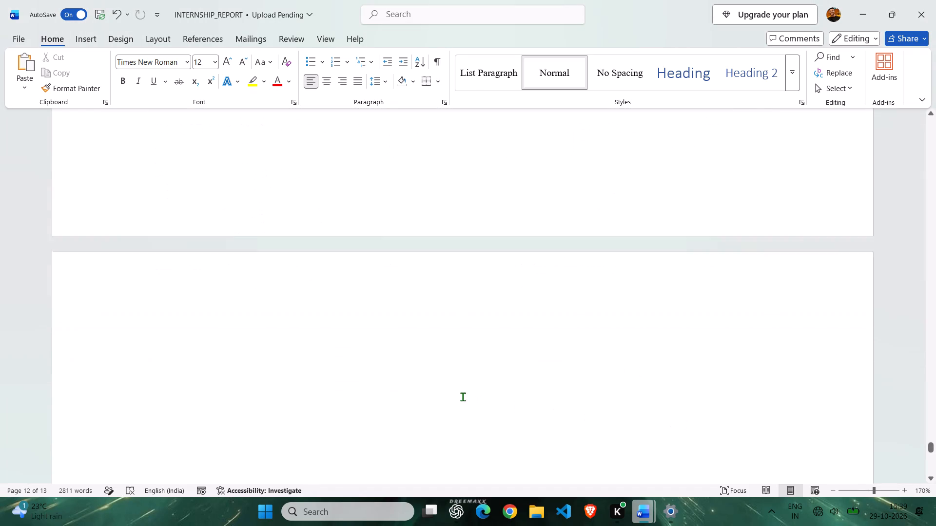
{"action": "left_click", "coordinate": [242, 308]}
{"action": "key", "text": "ctrl+v"}
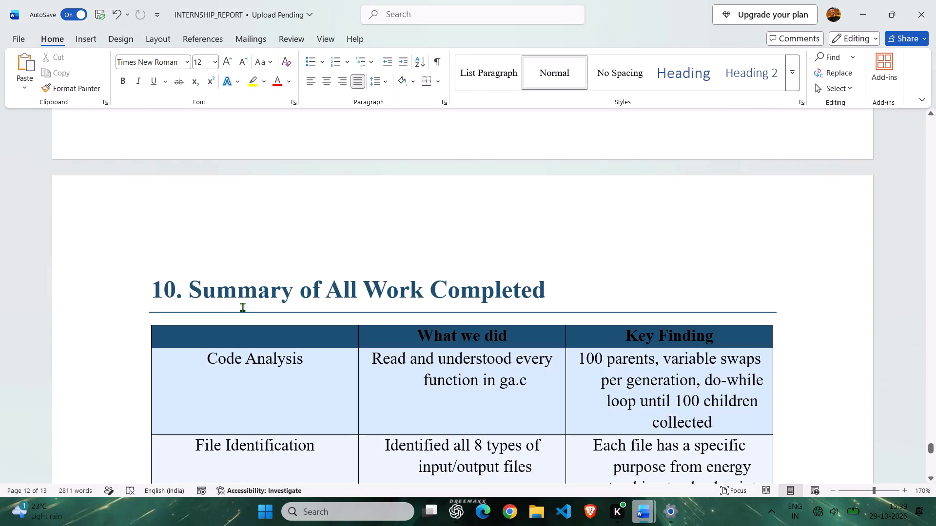
{"action": "scroll", "coordinate": [242, 307], "scroll_direction": "down", "scroll_amount": 5}
{"action": "scroll", "coordinate": [242, 307], "scroll_direction": "up", "scroll_amount": 10}
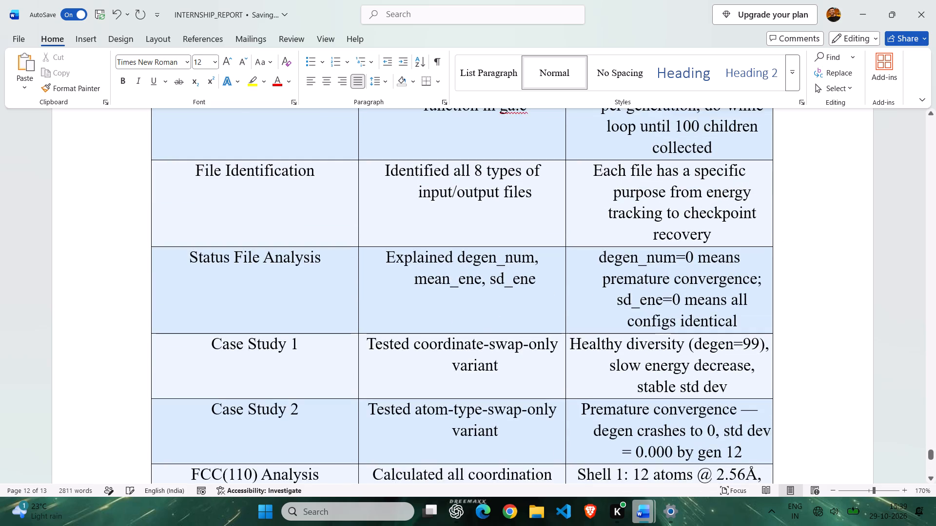
{"action": "scroll", "coordinate": [245, 297], "scroll_direction": "up", "scroll_amount": 4}
Switch to GAASP_Full_Report and read section 11 Conclusions, from the introductory paragraph through the last bullet.
{"action": "key", "text": "alt+Tab"}
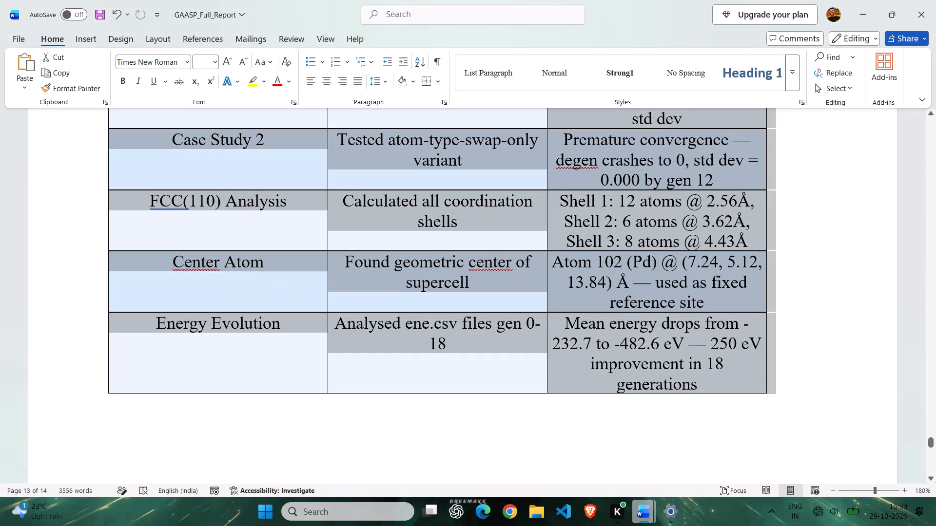
{"action": "scroll", "coordinate": [267, 298], "scroll_direction": "down", "scroll_amount": 12}
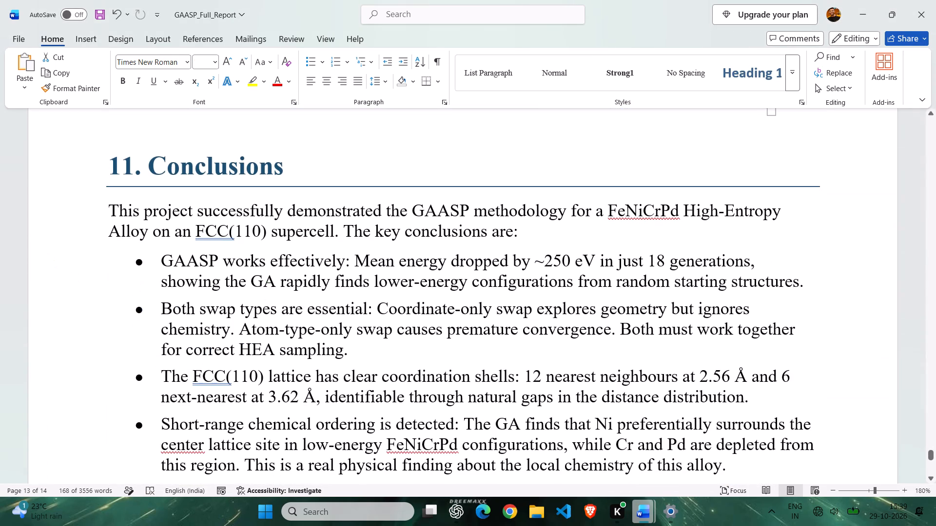
{"action": "left_click", "coordinate": [51, 251]}
{"action": "left_click", "coordinate": [50, 282]}
{"action": "left_click", "coordinate": [58, 375]}
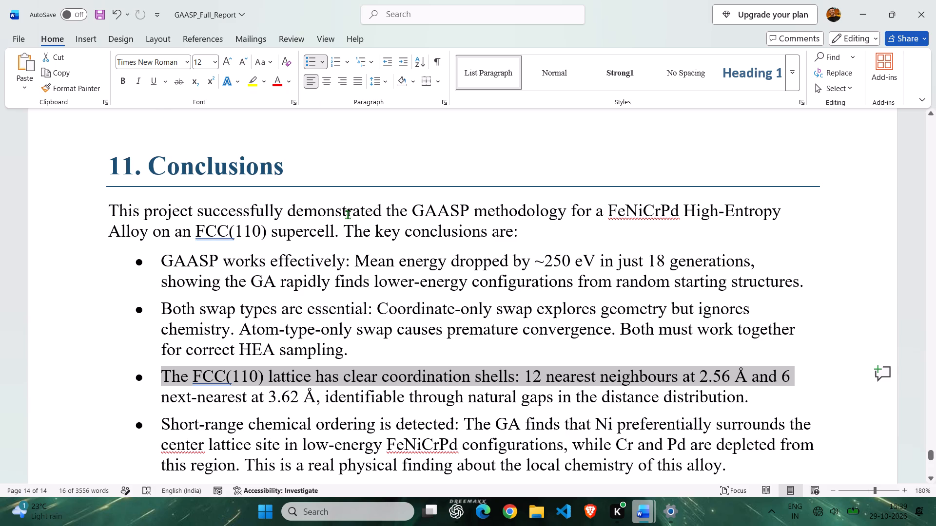
{"action": "scroll", "coordinate": [516, 248], "scroll_direction": "down", "scroll_amount": 1}
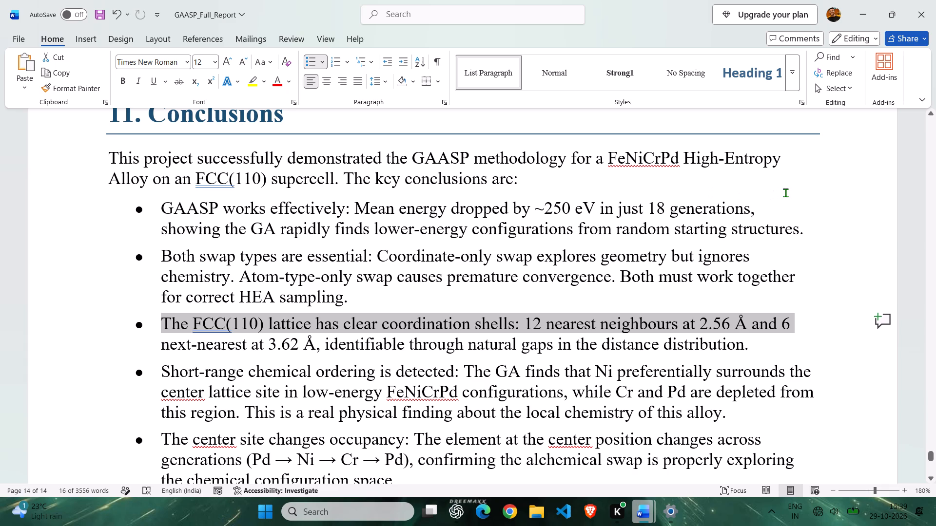
{"action": "left_click", "coordinate": [785, 192]}
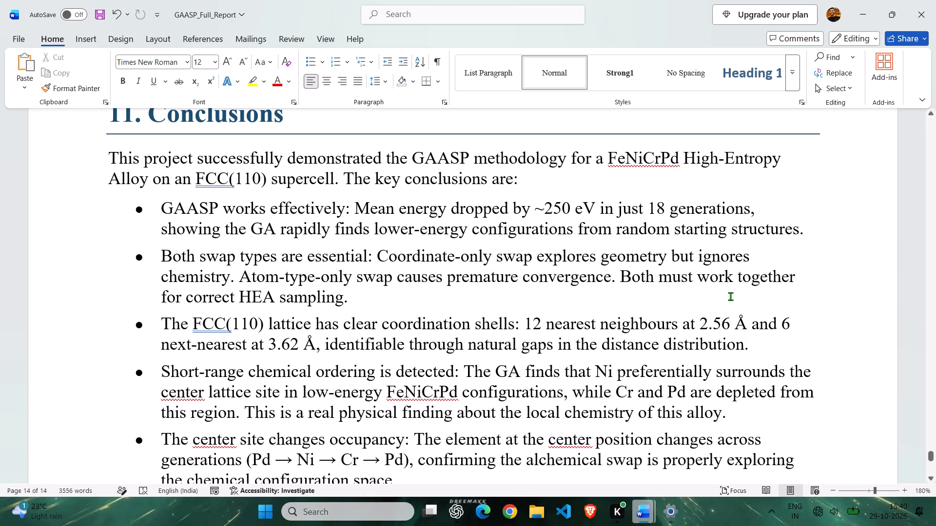
{"action": "scroll", "coordinate": [326, 315], "scroll_direction": "down", "scroll_amount": 3}
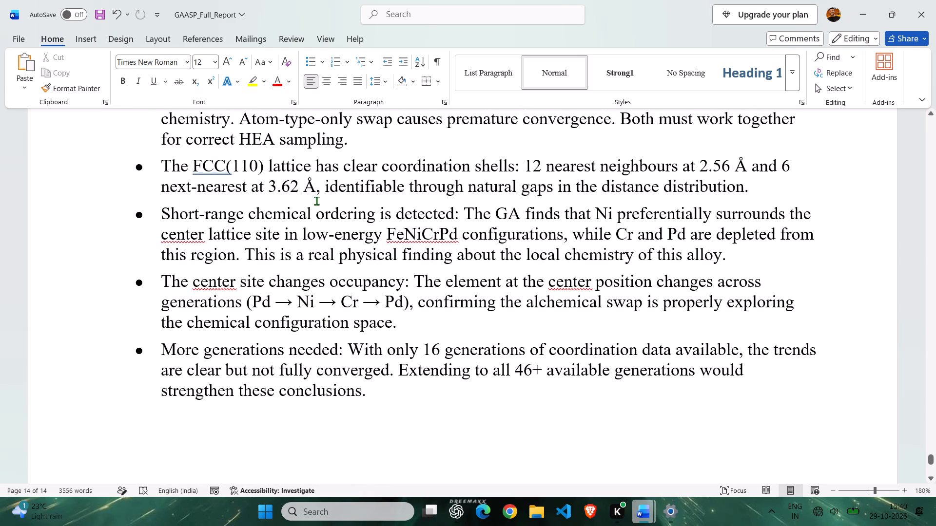
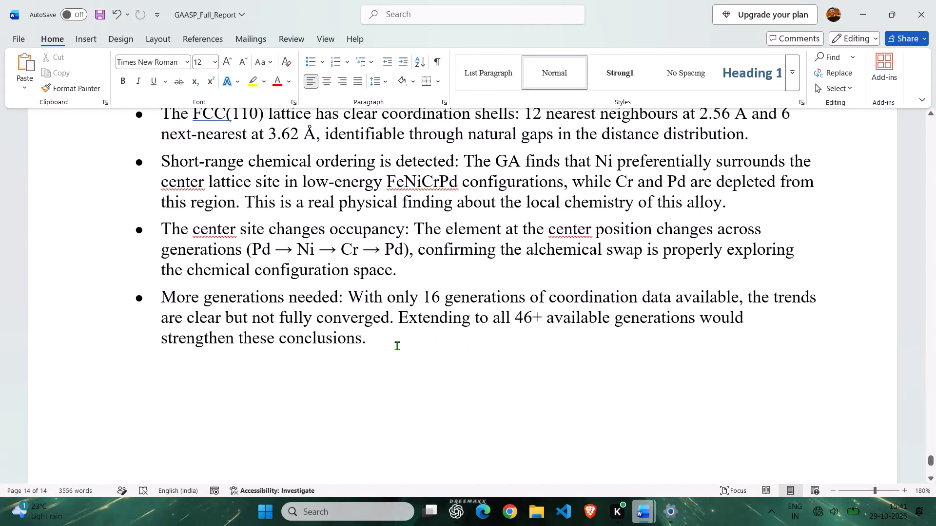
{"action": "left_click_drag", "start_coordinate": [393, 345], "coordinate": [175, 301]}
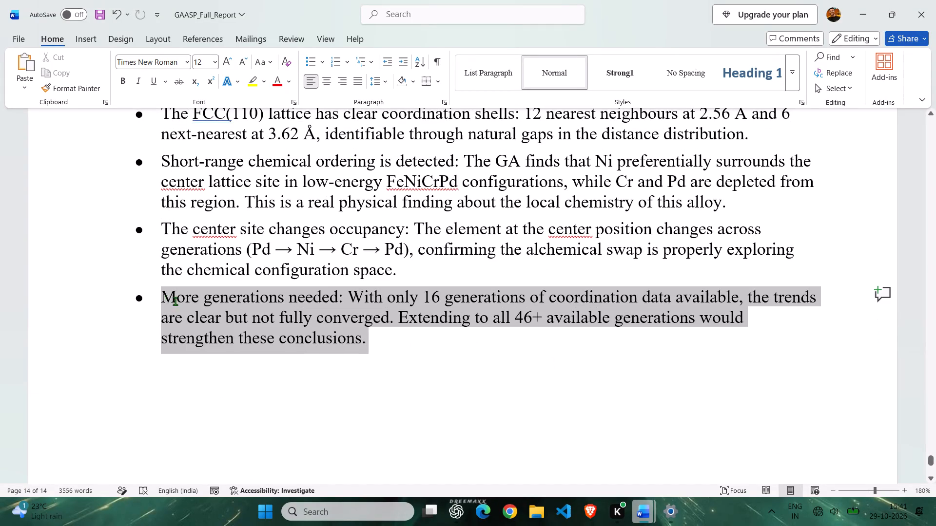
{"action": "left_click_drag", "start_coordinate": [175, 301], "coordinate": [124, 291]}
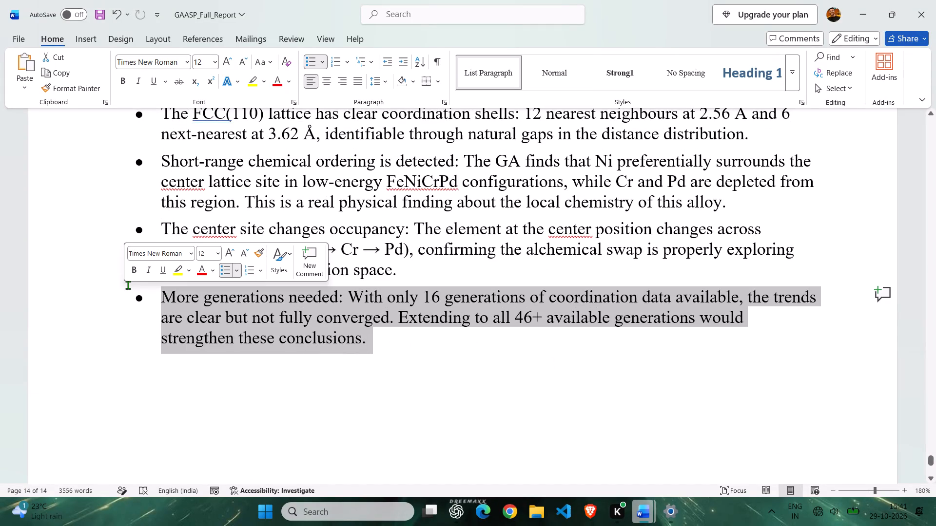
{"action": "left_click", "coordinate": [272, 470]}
Copy the heading "11. Conclusions" and its text down through the bullet "The center site changes occupancy".
{"action": "scroll", "coordinate": [298, 403], "scroll_direction": "up", "scroll_amount": 5}
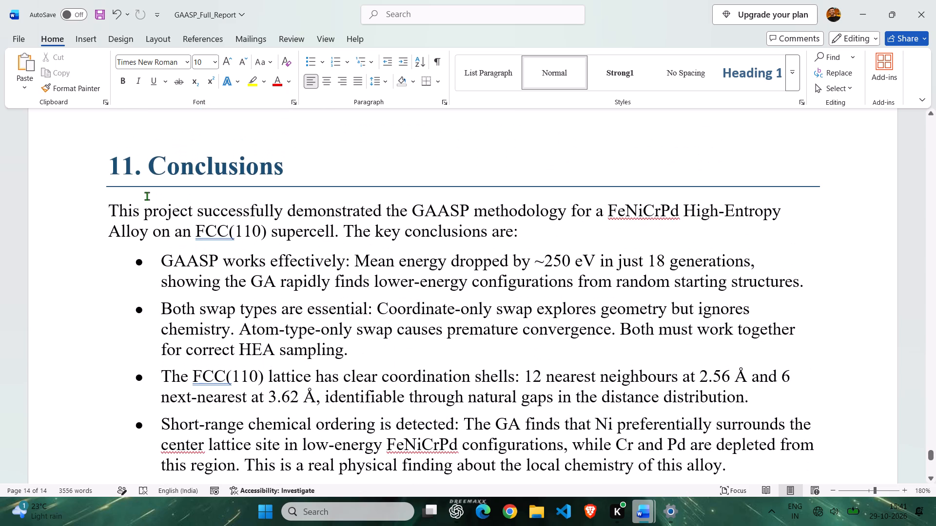
{"action": "left_click_drag", "start_coordinate": [111, 146], "coordinate": [419, 338]}
{"action": "scroll", "coordinate": [308, 240], "scroll_direction": "down", "scroll_amount": 4}
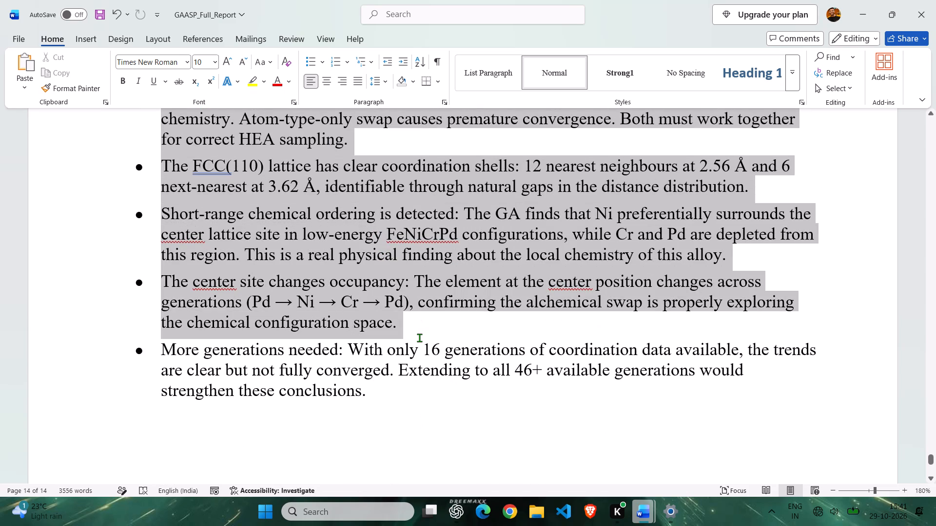
{"action": "left_click_drag", "start_coordinate": [419, 338], "coordinate": [414, 337]}
{"action": "key", "text": "ctrl+c"}
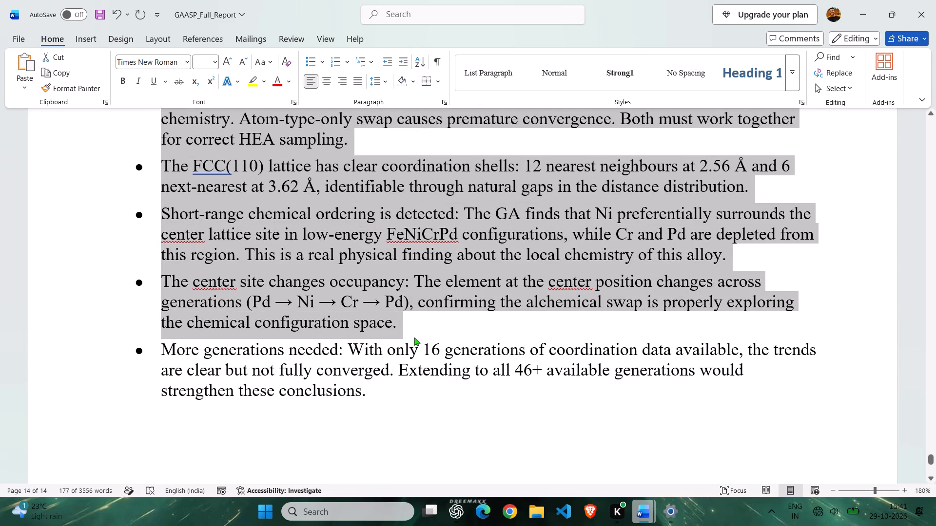
Switch to INTERNSHIP_REPORT, paste the copied section 11 Conclusions text below the section 10 summary table, and check it.
{"action": "key", "text": "alt+Tab"}
{"action": "left_click", "coordinate": [357, 270], "text": "alt"}
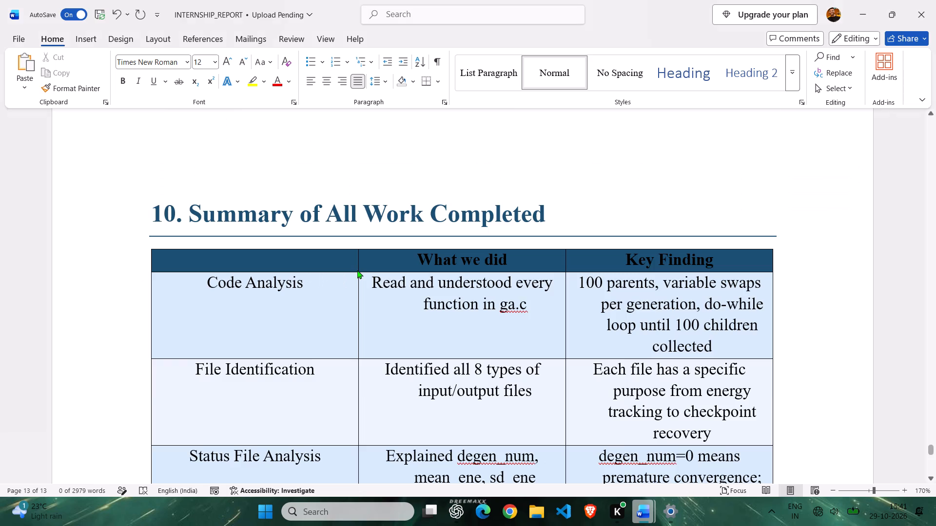
{"action": "scroll", "coordinate": [383, 277], "scroll_direction": "down", "scroll_amount": 20}
{"action": "scroll", "coordinate": [383, 277], "scroll_direction": "down", "scroll_amount": 1}
{"action": "left_click", "coordinate": [311, 259]}
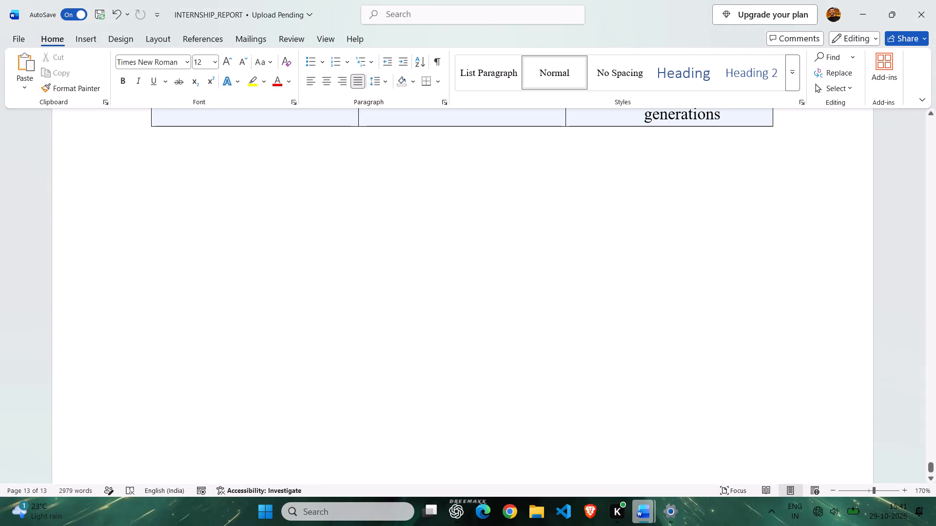
{"action": "key", "text": "Return"}
{"action": "key", "text": "ctrl+v"}
{"action": "scroll", "coordinate": [307, 257], "scroll_direction": "down", "scroll_amount": 7}
{"action": "scroll", "coordinate": [303, 257], "scroll_direction": "up", "scroll_amount": 12}
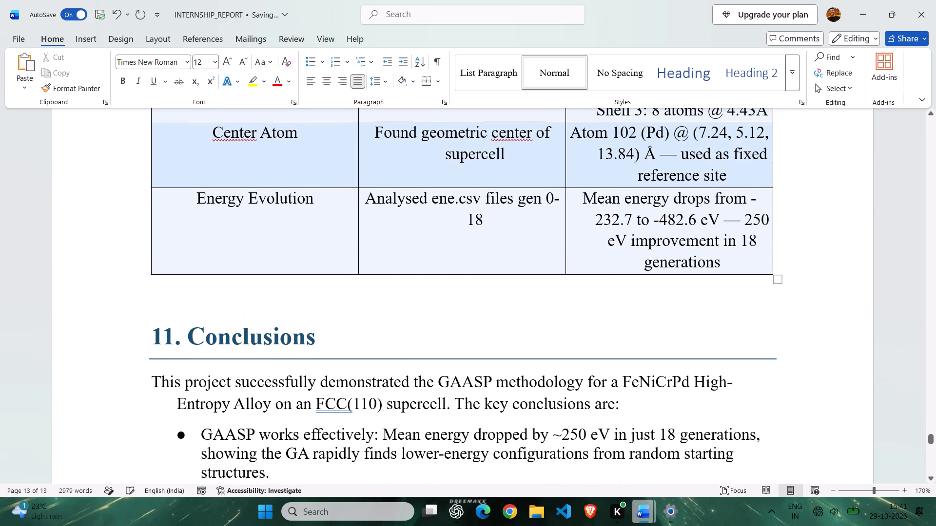
{"action": "scroll", "coordinate": [247, 303], "scroll_direction": "down", "scroll_amount": 4}
{"action": "scroll", "coordinate": [446, 275], "scroll_direction": "down", "scroll_amount": 11}
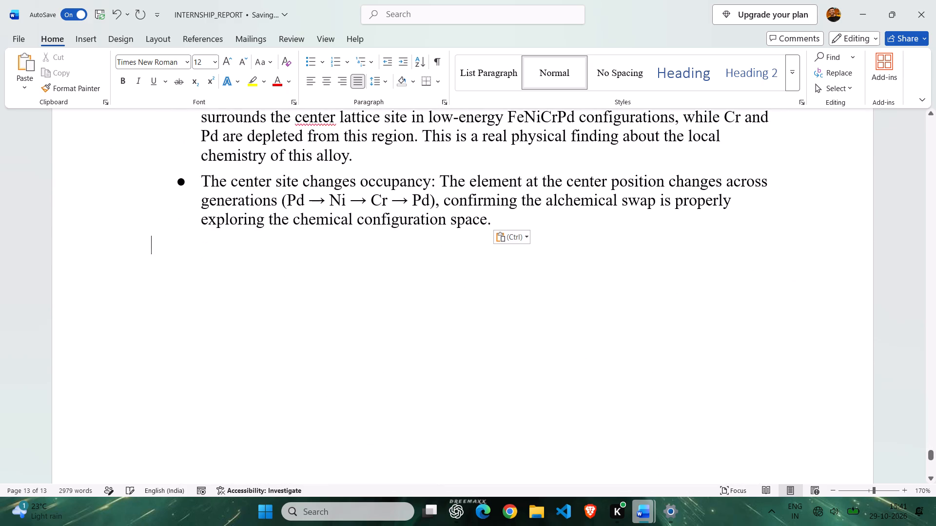
{"action": "scroll", "coordinate": [528, 182], "scroll_direction": "up", "scroll_amount": 4, "text": "ctrl"}
{"action": "scroll", "coordinate": [529, 182], "scroll_direction": "down", "scroll_amount": 6}
Review the layout of the report's pages in a zoomed-out overview, from the pasted conclusions back to the cover page.
{"action": "scroll", "coordinate": [529, 182], "scroll_direction": "down", "scroll_amount": 5, "text": "ctrl"}
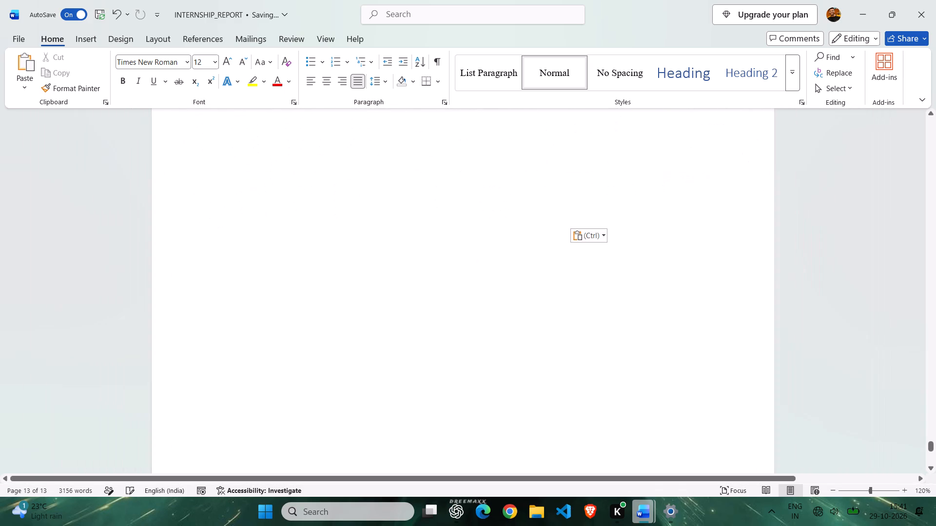
{"action": "scroll", "coordinate": [529, 182], "scroll_direction": "down", "scroll_amount": 10, "text": "ctrl"}
{"action": "scroll", "coordinate": [602, 270], "scroll_direction": "up", "scroll_amount": 3}
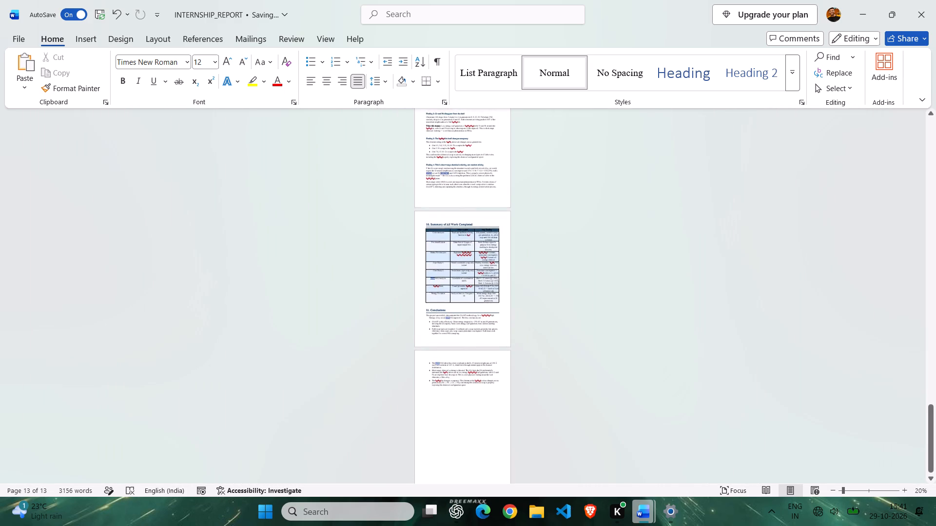
{"action": "scroll", "coordinate": [602, 270], "scroll_direction": "up", "scroll_amount": 2}
{"action": "scroll", "coordinate": [602, 270], "scroll_direction": "up", "scroll_amount": 20}
{"action": "scroll", "coordinate": [594, 268], "scroll_direction": "up", "scroll_amount": 8}
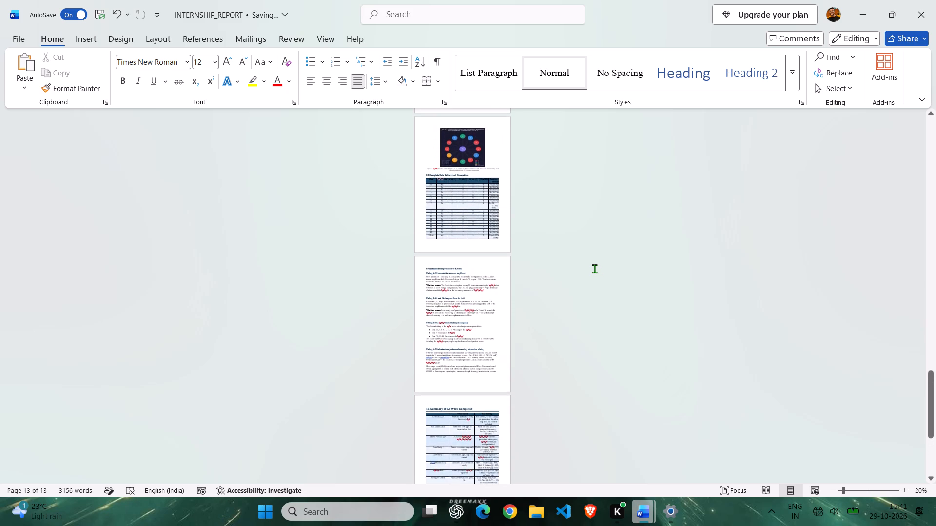
{"action": "scroll", "coordinate": [594, 268], "scroll_direction": "up", "scroll_amount": 20}
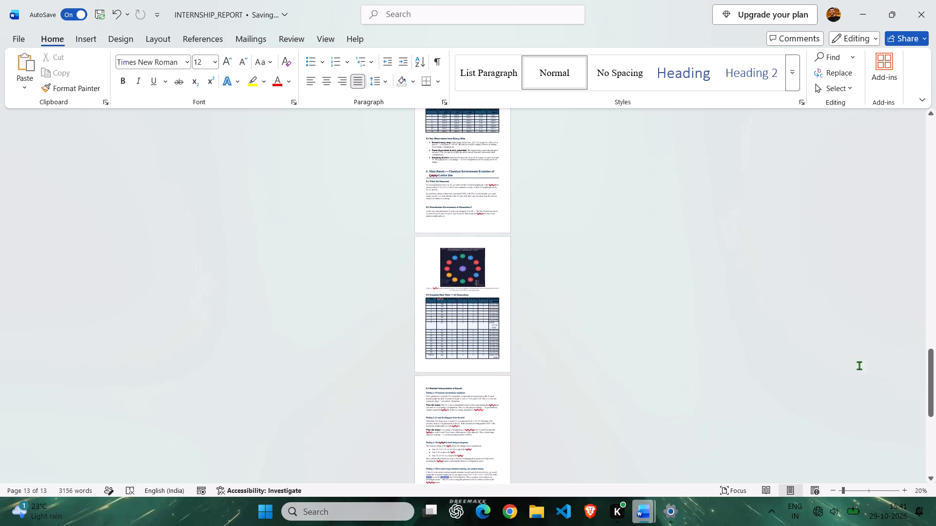
{"action": "left_click_drag", "start_coordinate": [926, 395], "coordinate": [909, 24]}
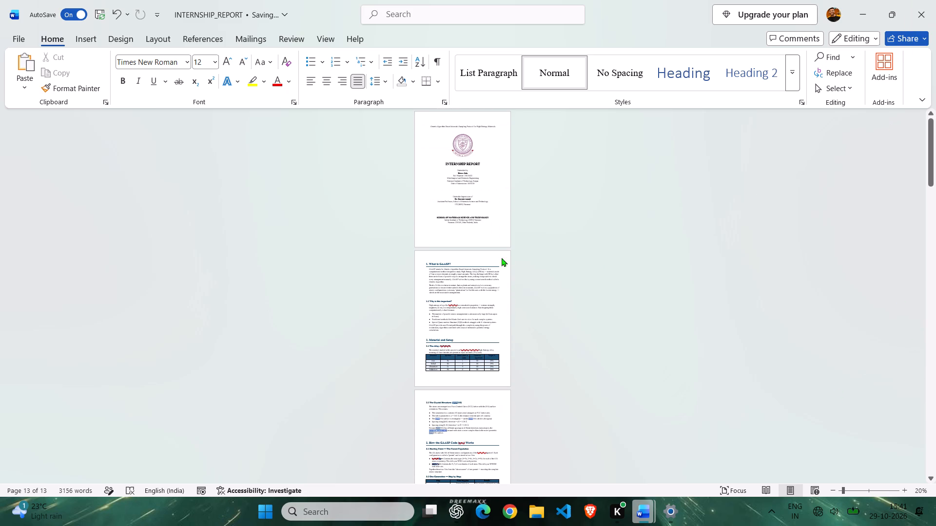
Review the report from the cover page down to the alloy table in section 2.1.
{"action": "scroll", "coordinate": [461, 311], "scroll_direction": "down", "scroll_amount": 2}
{"action": "scroll", "coordinate": [459, 331], "scroll_direction": "down", "scroll_amount": 3, "text": "ctrl"}
{"action": "scroll", "coordinate": [459, 333], "scroll_direction": "up", "scroll_amount": 5, "text": "ctrl"}
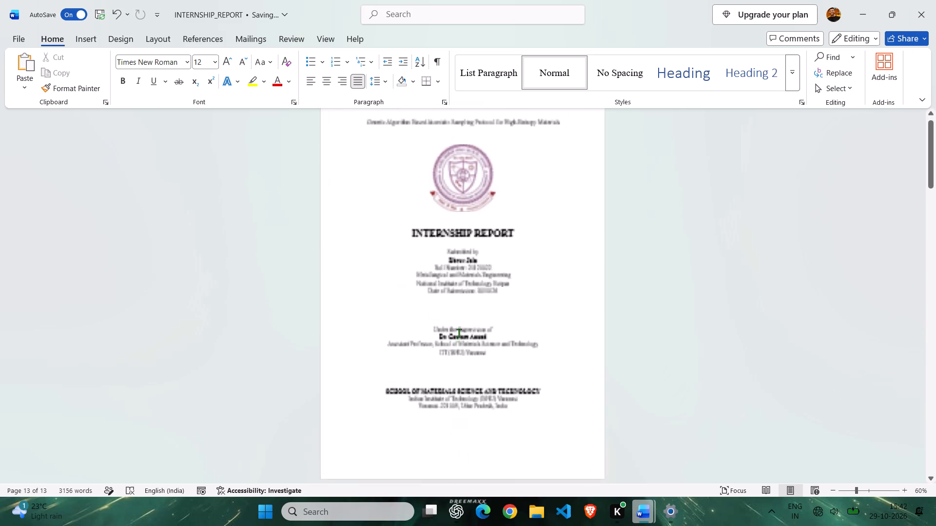
{"action": "scroll", "coordinate": [459, 333], "scroll_direction": "up", "scroll_amount": 3, "text": "ctrl"}
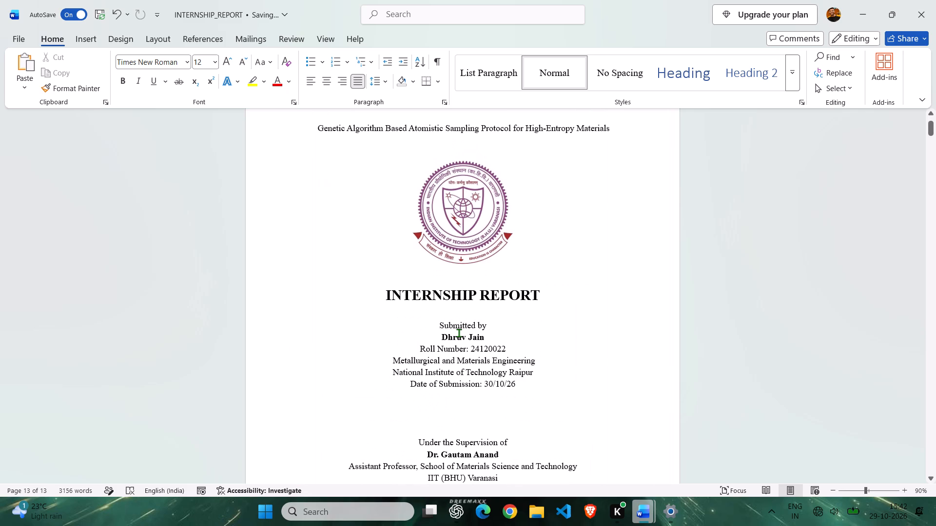
{"action": "scroll", "coordinate": [459, 333], "scroll_direction": "down", "scroll_amount": 19}
{"action": "scroll", "coordinate": [460, 331], "scroll_direction": "down", "scroll_amount": 16}
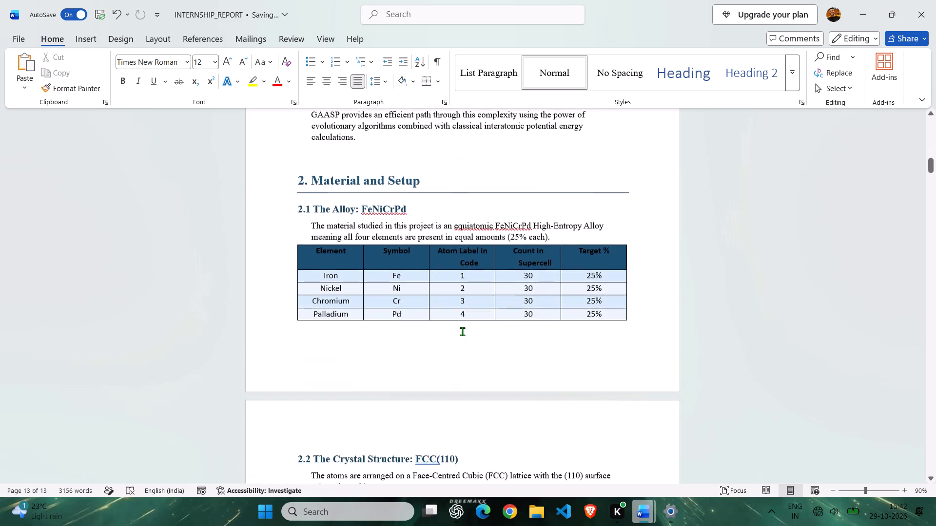
{"action": "scroll", "coordinate": [462, 331], "scroll_direction": "down", "scroll_amount": 3, "text": "ctrl"}
{"action": "scroll", "coordinate": [462, 331], "scroll_direction": "up", "scroll_amount": 8, "text": "ctrl"}
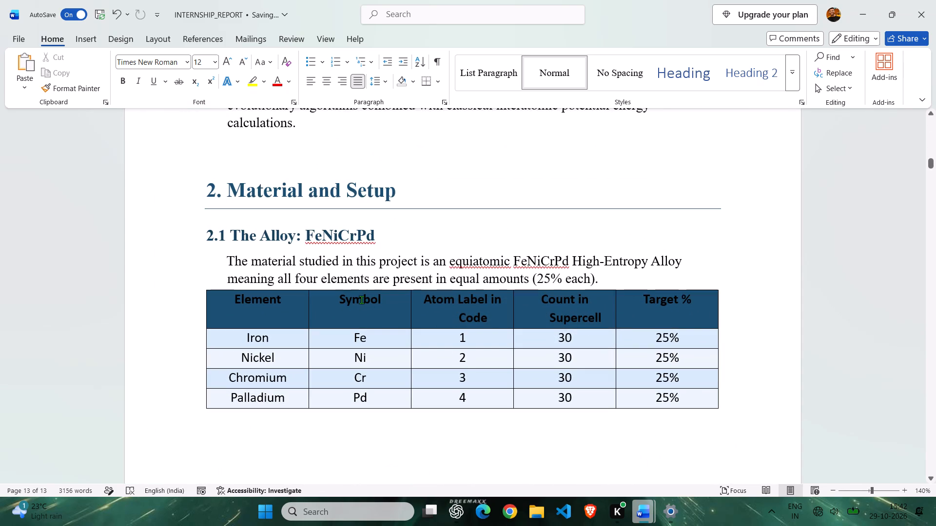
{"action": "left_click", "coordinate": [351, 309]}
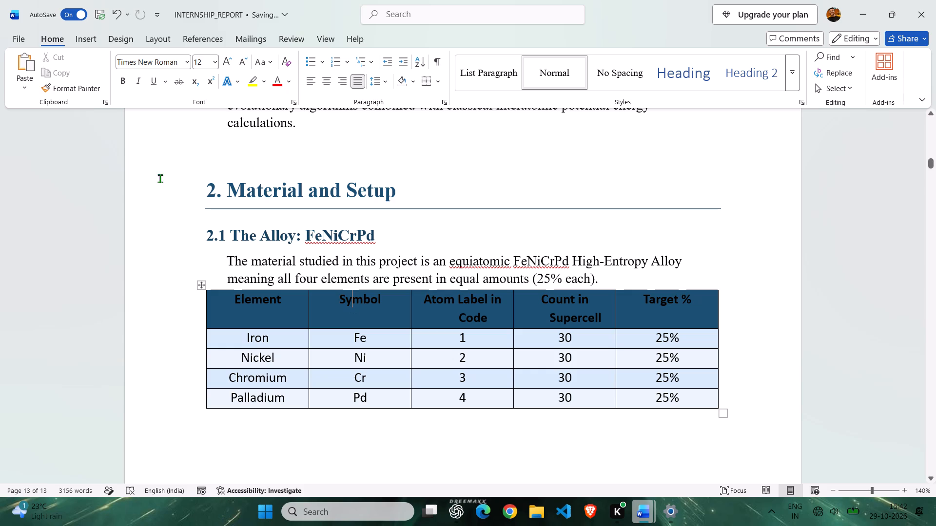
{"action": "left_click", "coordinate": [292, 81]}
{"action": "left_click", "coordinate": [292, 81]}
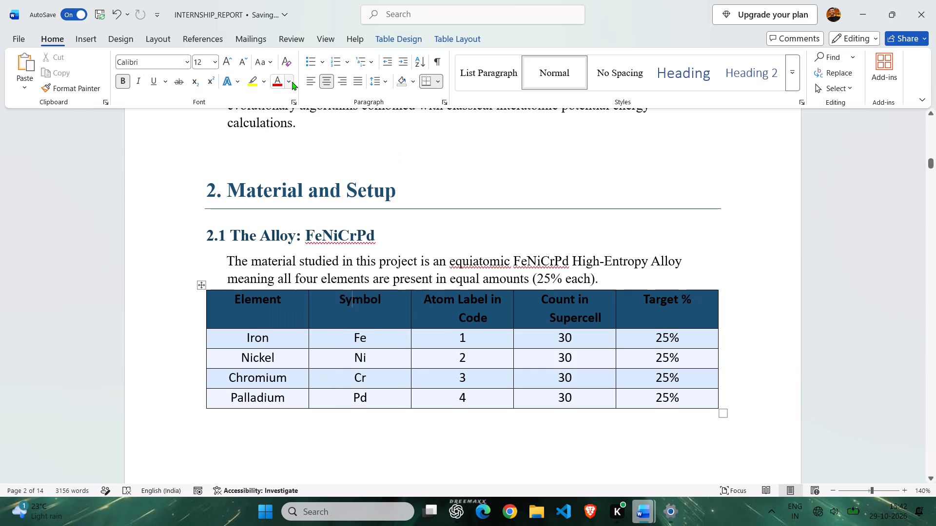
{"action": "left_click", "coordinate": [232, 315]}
Set the font of the whole alloy table in section 2.1 to Times New Roman.
{"action": "scroll", "coordinate": [537, 372], "scroll_direction": "down", "scroll_amount": 6}
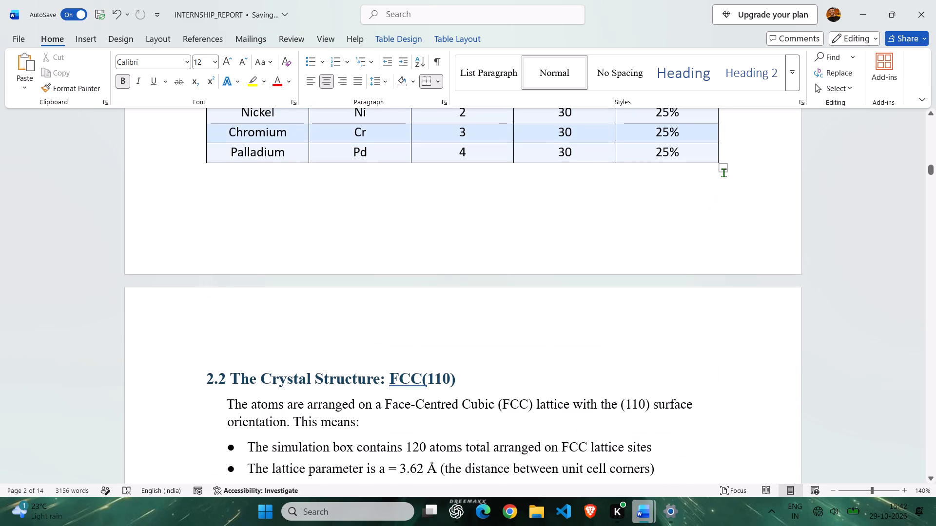
{"action": "left_click", "coordinate": [719, 167]}
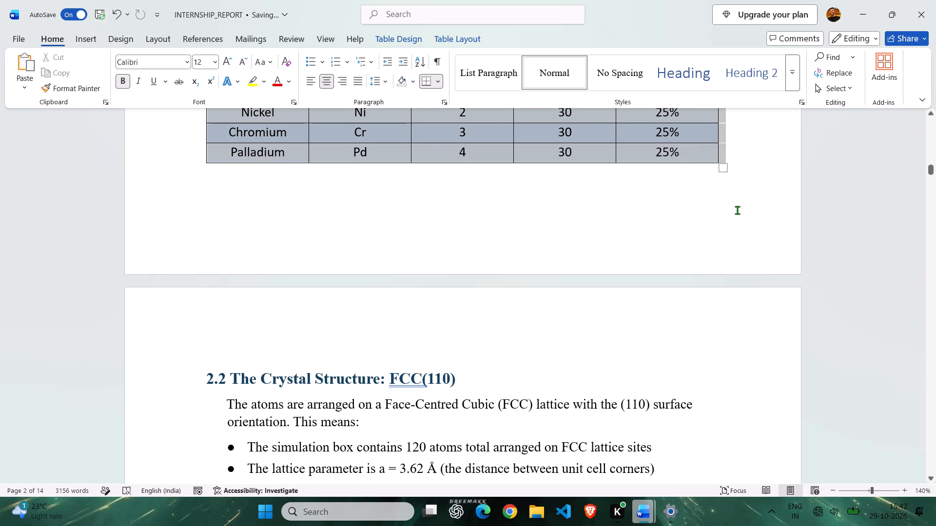
{"action": "scroll", "coordinate": [660, 183], "scroll_direction": "up", "scroll_amount": 3}
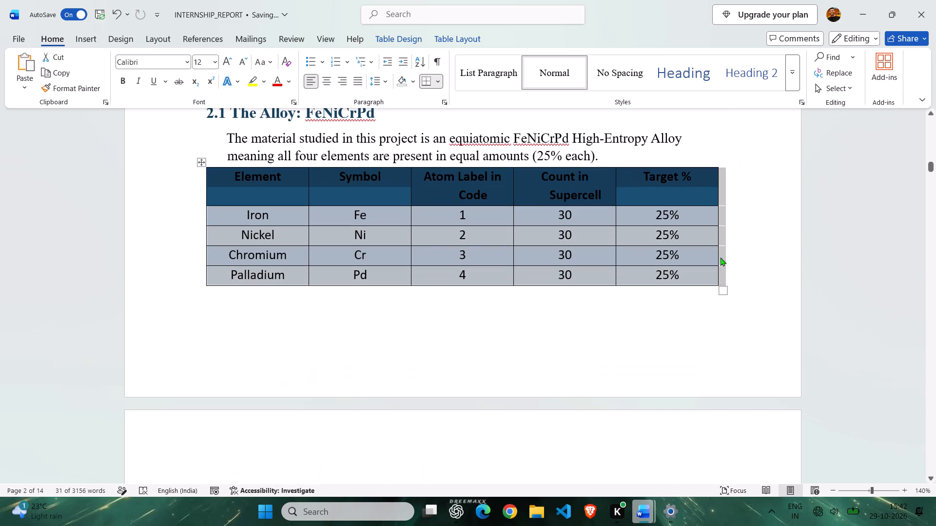
{"action": "left_click", "coordinate": [723, 287]}
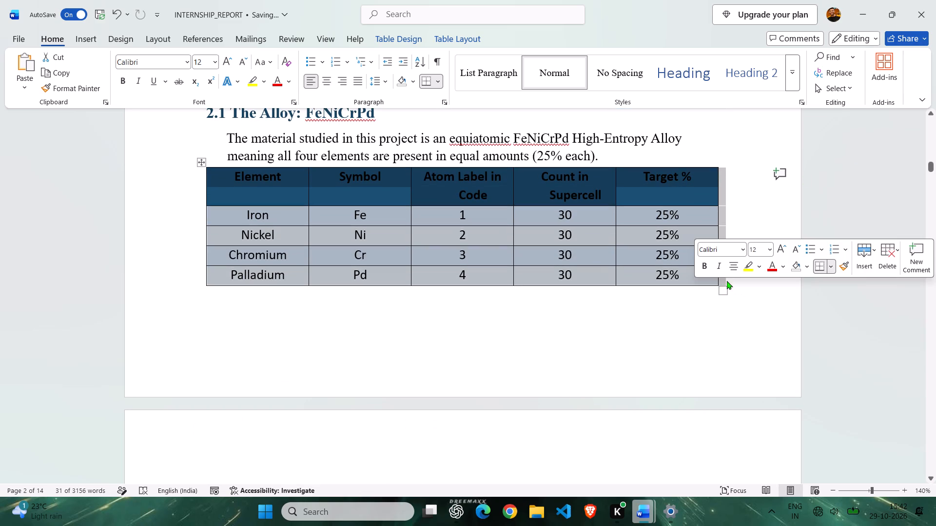
{"action": "left_click", "coordinate": [741, 250]}
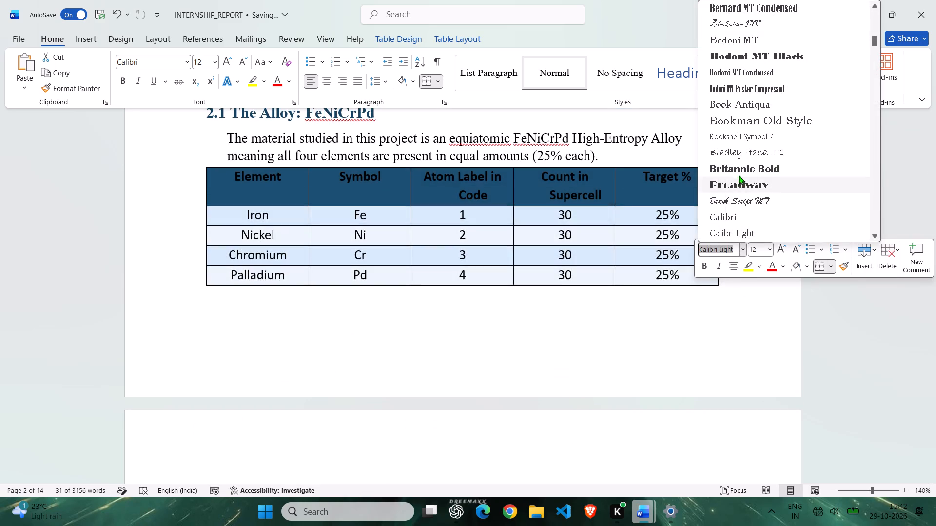
{"action": "scroll", "coordinate": [738, 153], "scroll_direction": "up", "scroll_amount": 17}
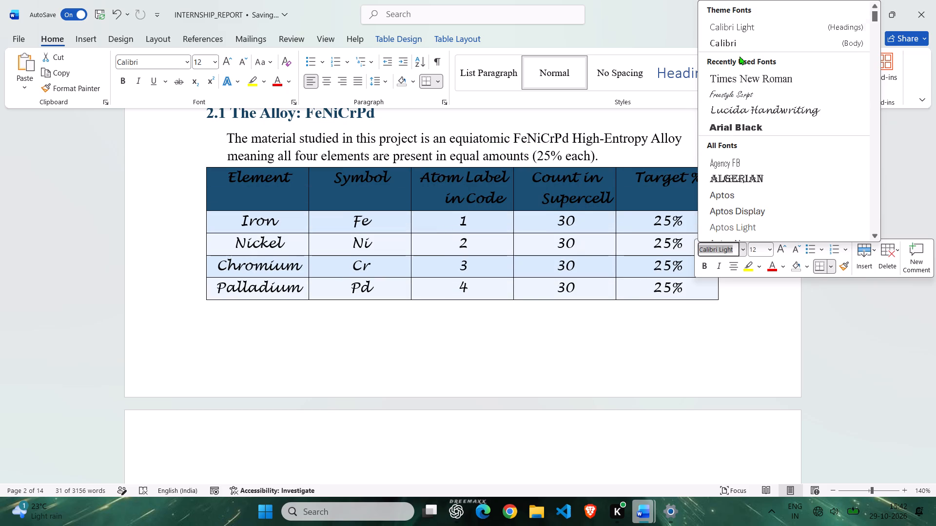
{"action": "scroll", "coordinate": [740, 56], "scroll_direction": "up", "scroll_amount": 5}
{"action": "scroll", "coordinate": [762, 233], "scroll_direction": "down", "scroll_amount": 3}
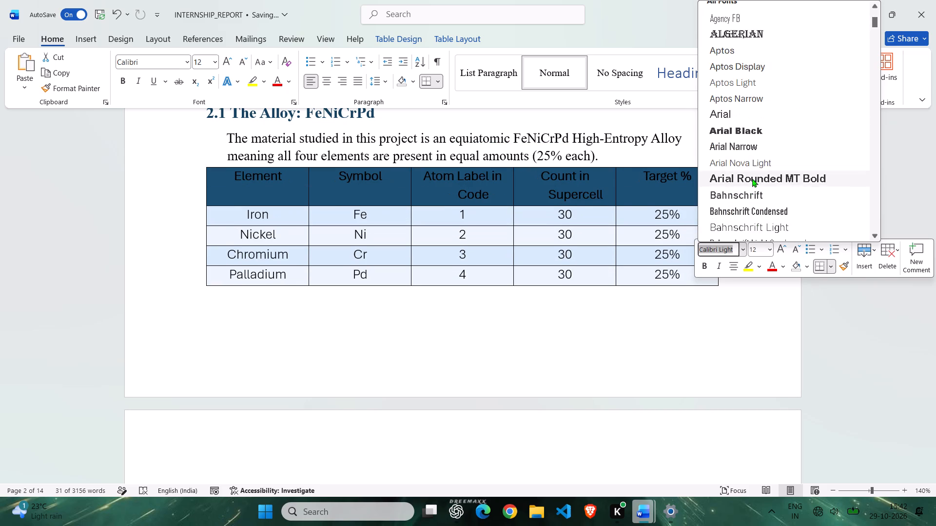
{"action": "scroll", "coordinate": [752, 177], "scroll_direction": "down", "scroll_amount": 20}
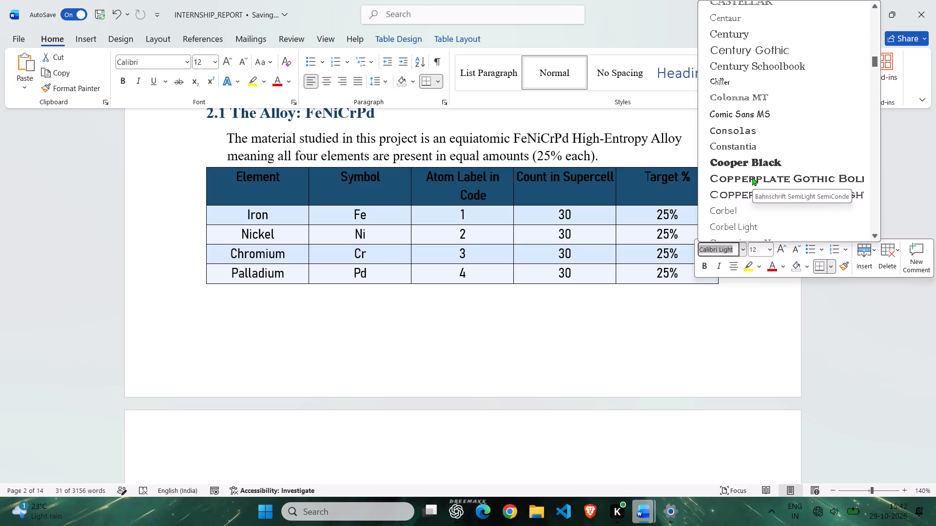
{"action": "scroll", "coordinate": [752, 177], "scroll_direction": "down", "scroll_amount": 8}
{"action": "scroll", "coordinate": [752, 177], "scroll_direction": "down", "scroll_amount": 13}
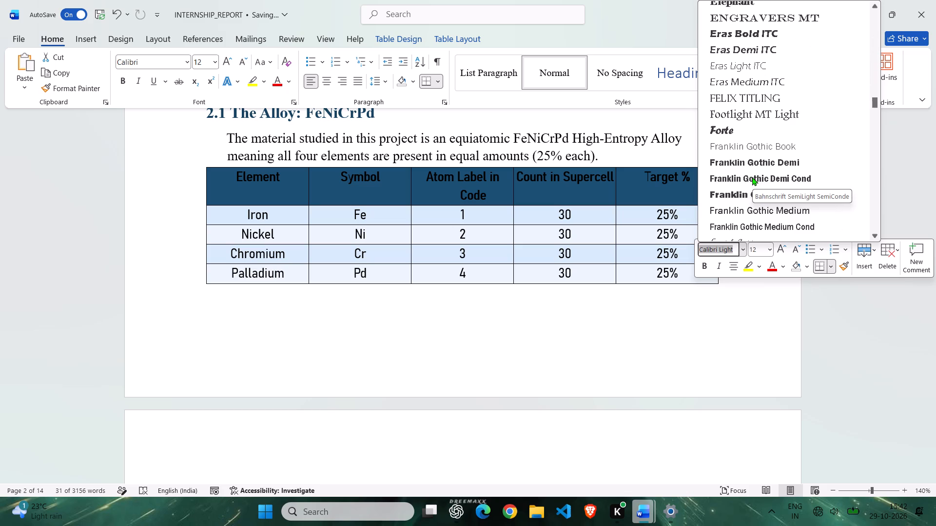
{"action": "scroll", "coordinate": [752, 177], "scroll_direction": "down", "scroll_amount": 15}
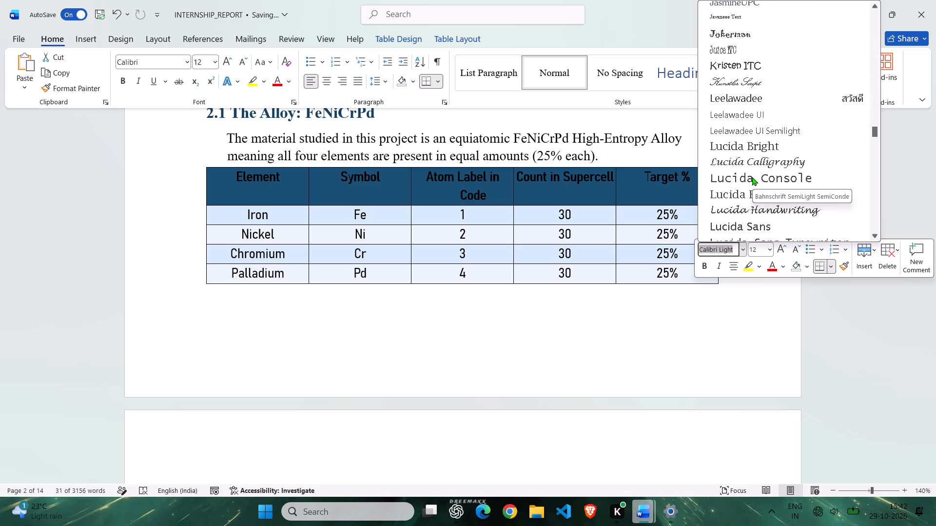
{"action": "scroll", "coordinate": [752, 177], "scroll_direction": "down", "scroll_amount": 16}
{"action": "scroll", "coordinate": [752, 177], "scroll_direction": "down", "scroll_amount": 6}
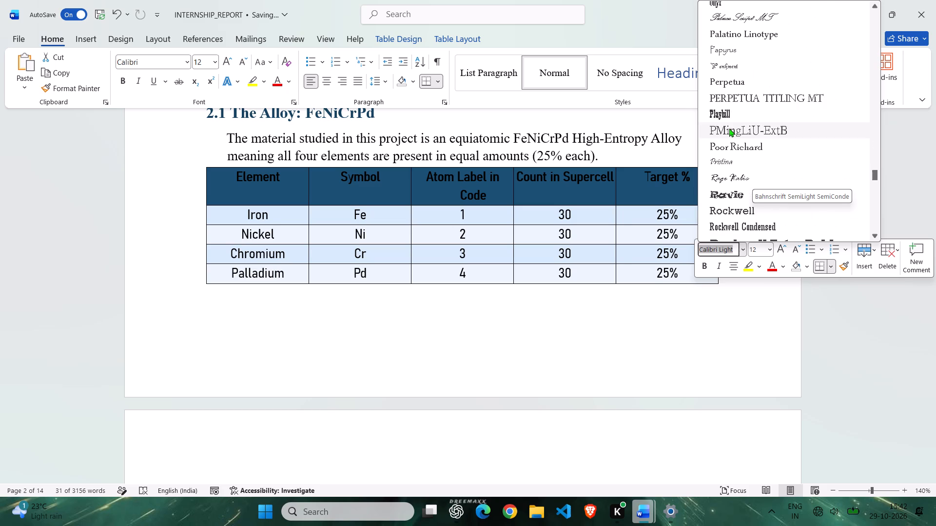
{"action": "scroll", "coordinate": [729, 128], "scroll_direction": "down", "scroll_amount": 15}
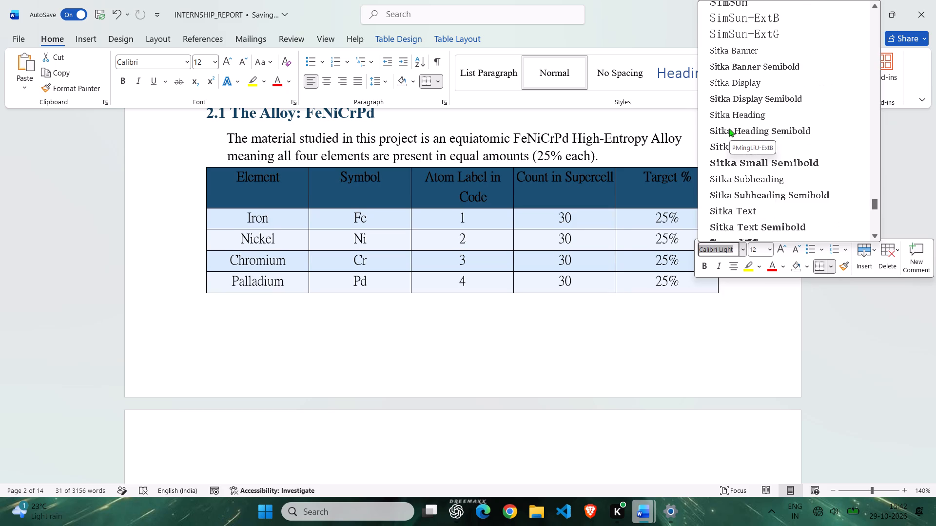
{"action": "scroll", "coordinate": [729, 128], "scroll_direction": "down", "scroll_amount": 10}
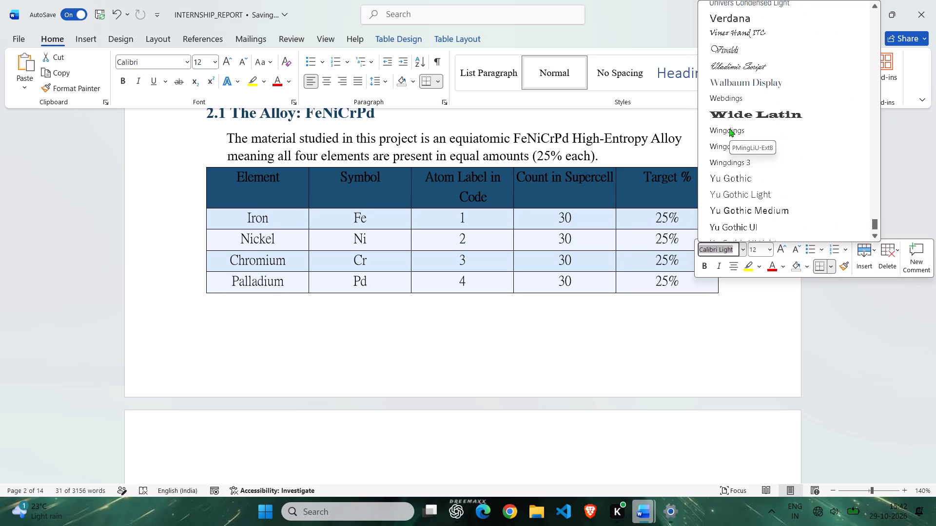
{"action": "scroll", "coordinate": [729, 128], "scroll_direction": "up", "scroll_amount": 5}
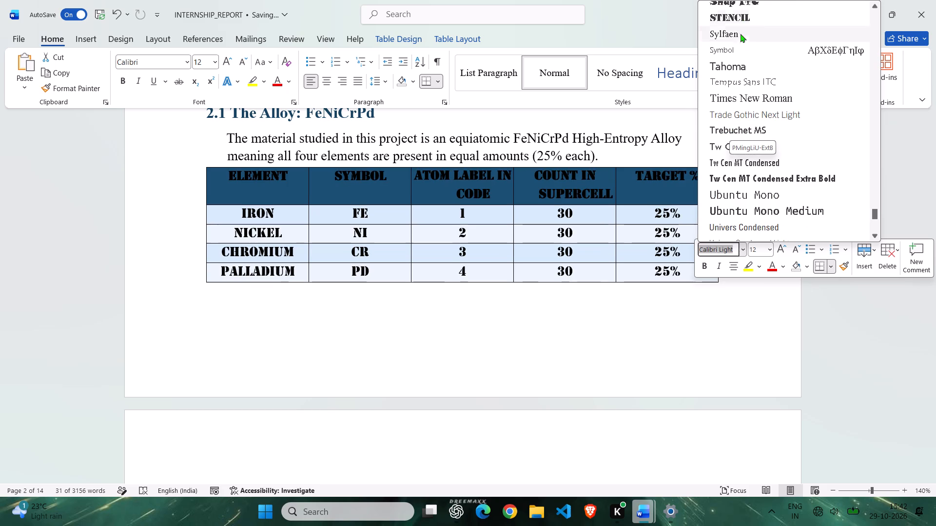
{"action": "left_click", "coordinate": [742, 94]}
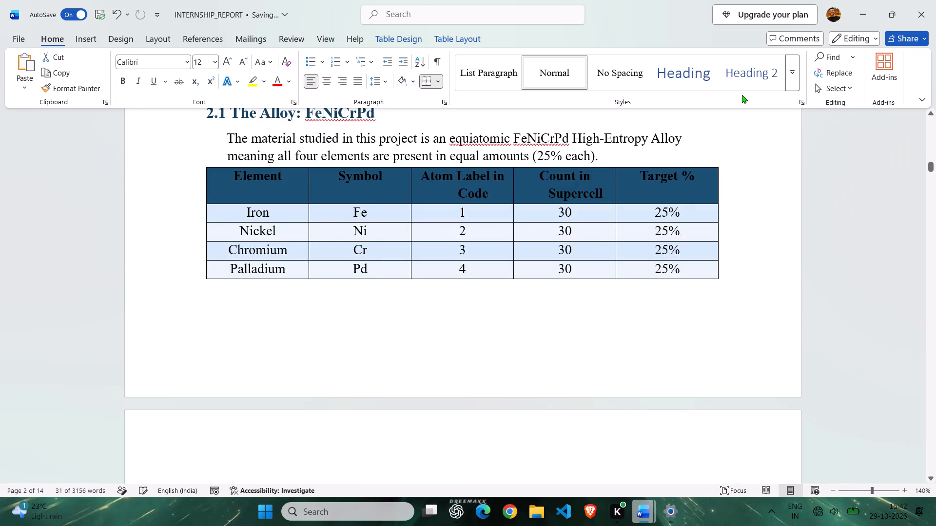
Set the text colour of the whole section 2.1 alloy table to black from the theme colours.
{"action": "scroll", "coordinate": [649, 261], "scroll_direction": "down", "scroll_amount": 3}
{"action": "scroll", "coordinate": [649, 261], "scroll_direction": "up", "scroll_amount": 4}
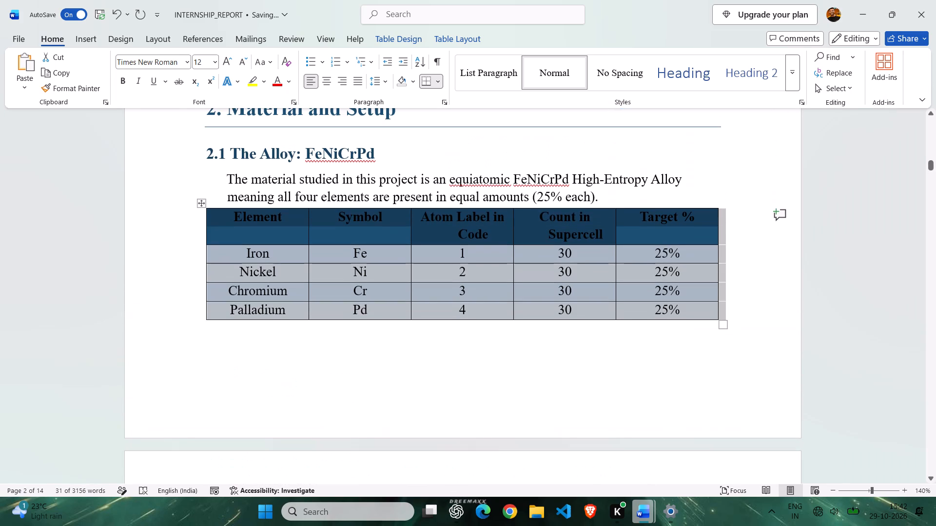
{"action": "left_click", "coordinate": [725, 324]}
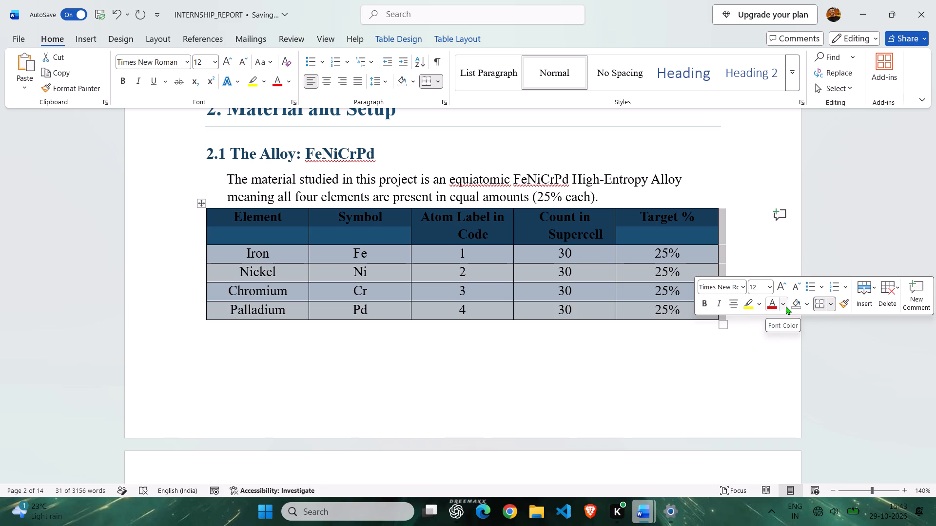
{"action": "left_click", "coordinate": [828, 304]}
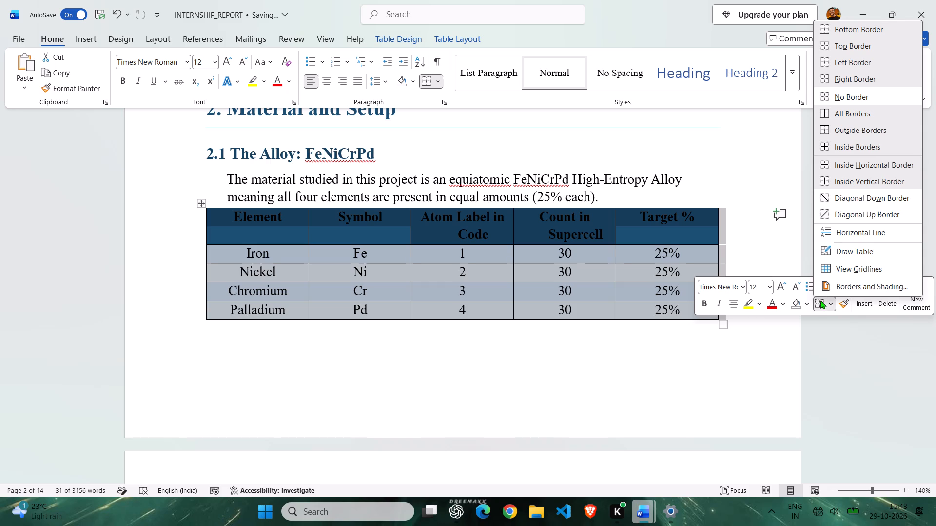
{"action": "left_click", "coordinate": [770, 302]}
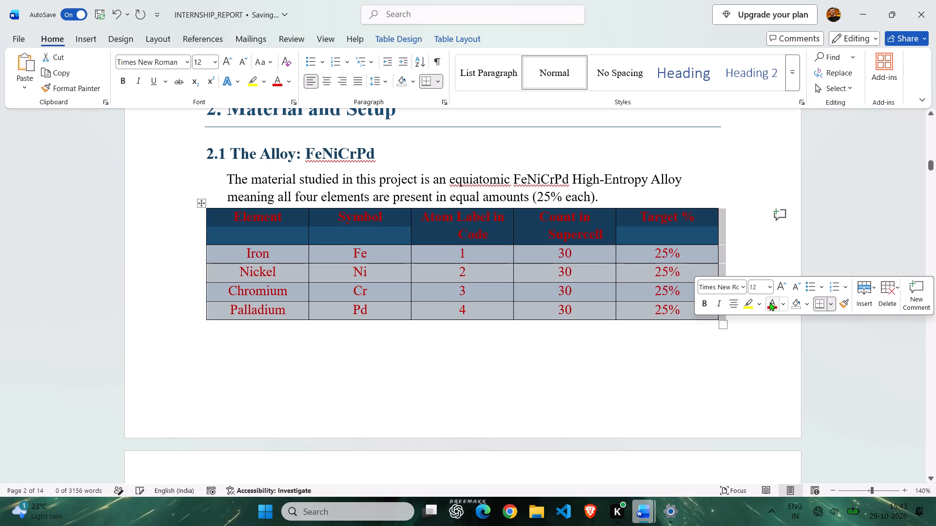
{"action": "left_click", "coordinate": [770, 302]}
{"action": "left_click", "coordinate": [786, 306]}
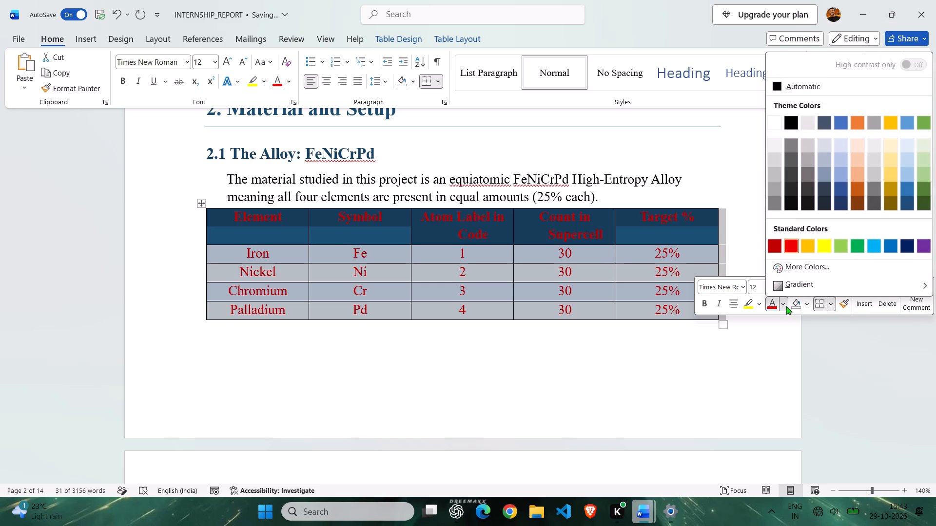
{"action": "left_click", "coordinate": [795, 117]}
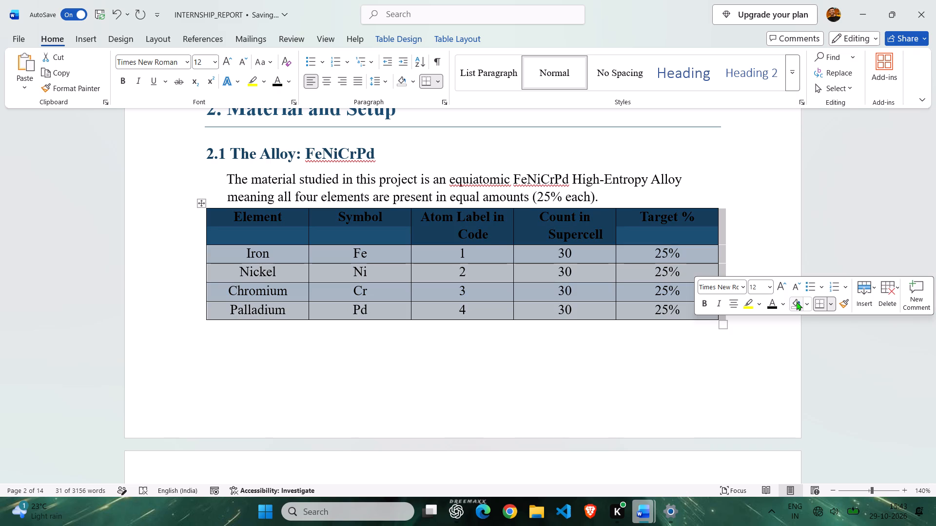
Remove the blue background shading from all cells of the section 2.1 alloy table.
{"action": "left_click", "coordinate": [797, 301]}
{"action": "left_click", "coordinate": [751, 368]}
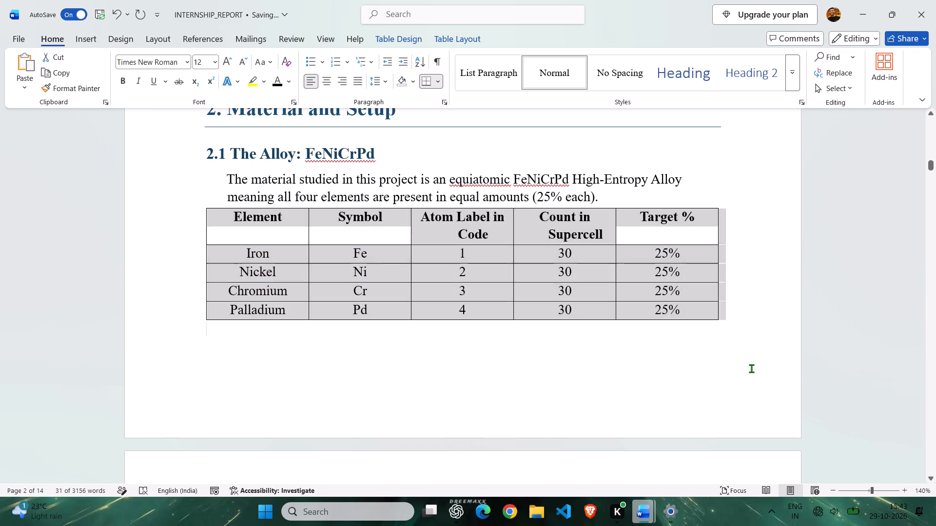
Remove the cell shading from the whole step-by-step table in section 3.2 and check it across both pages.
{"action": "scroll", "coordinate": [653, 377], "scroll_direction": "down", "scroll_amount": 2}
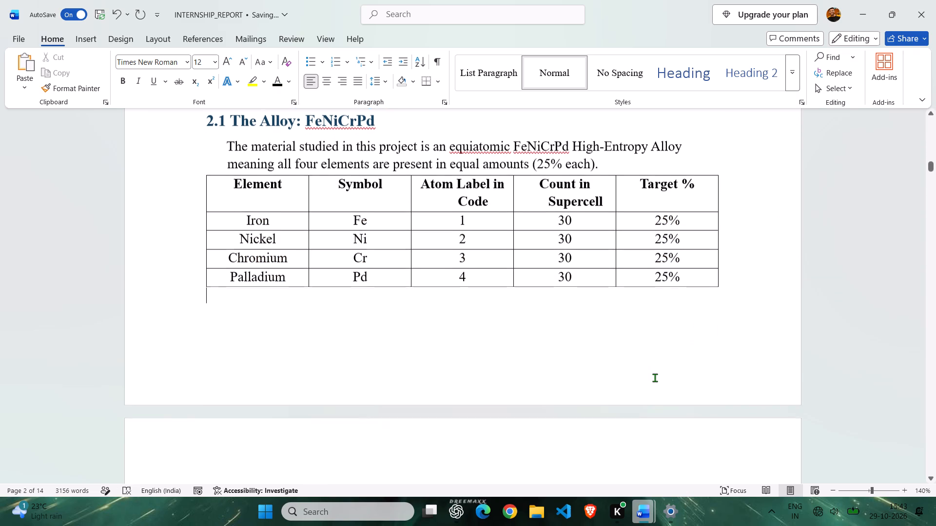
{"action": "scroll", "coordinate": [655, 377], "scroll_direction": "down", "scroll_amount": 20}
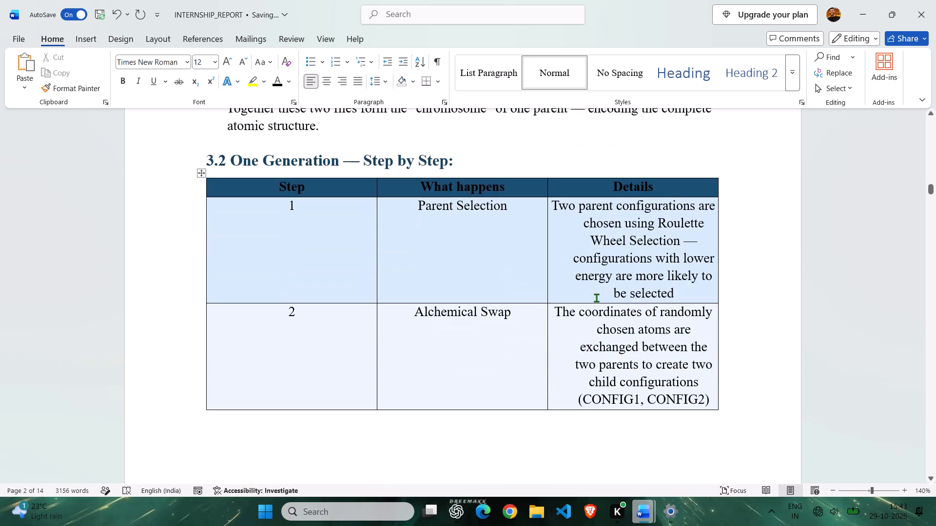
{"action": "scroll", "coordinate": [511, 318], "scroll_direction": "down", "scroll_amount": 6}
{"action": "scroll", "coordinate": [617, 280], "scroll_direction": "down", "scroll_amount": 8}
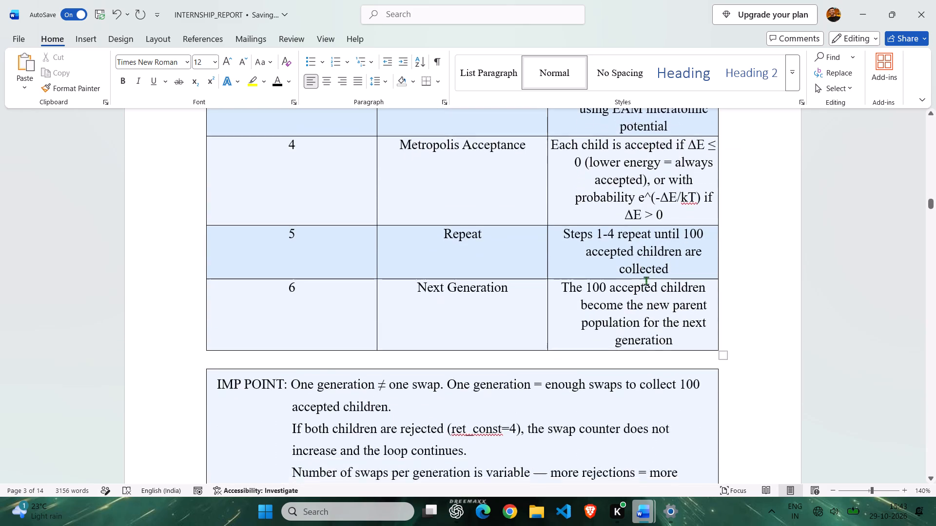
{"action": "scroll", "coordinate": [647, 284], "scroll_direction": "down", "scroll_amount": 2}
{"action": "left_click", "coordinate": [718, 273]}
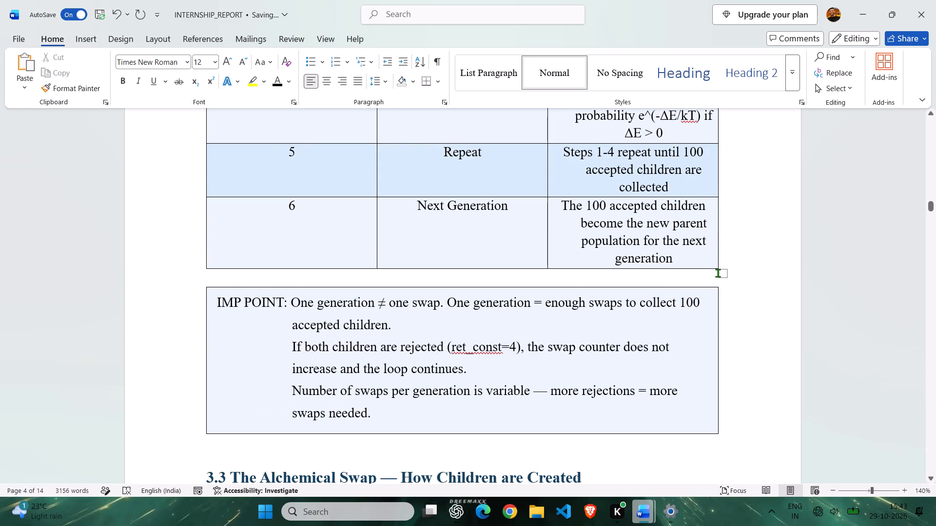
{"action": "left_click", "coordinate": [722, 265]}
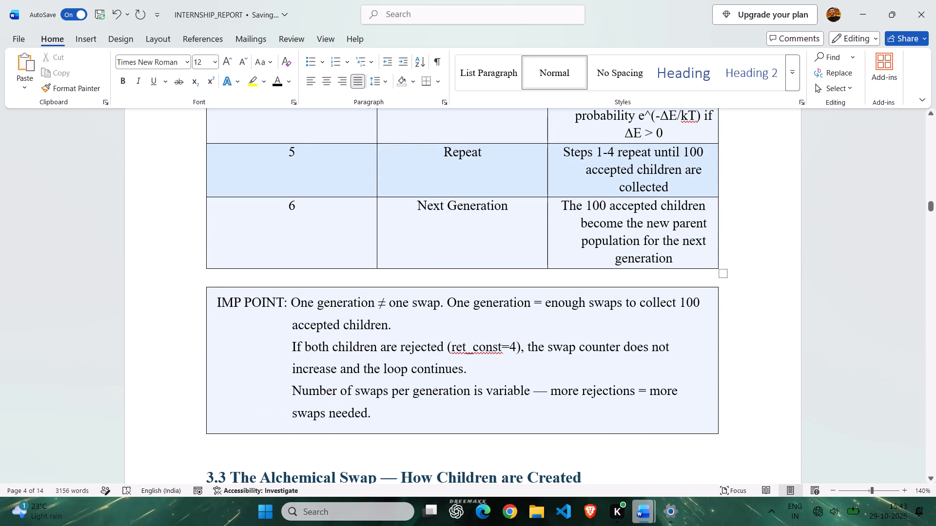
{"action": "left_click", "coordinate": [722, 273]}
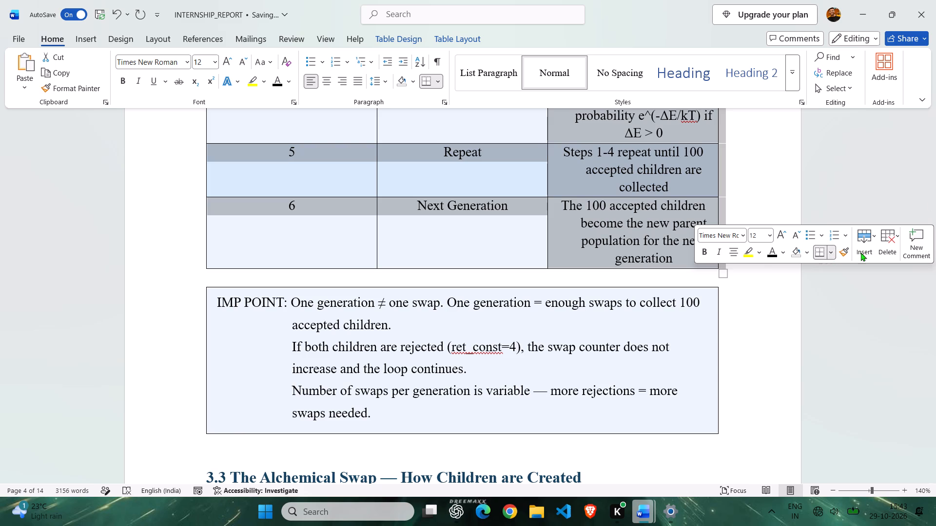
{"action": "left_click", "coordinate": [799, 254]}
{"action": "scroll", "coordinate": [799, 254], "scroll_direction": "up", "scroll_amount": 9}
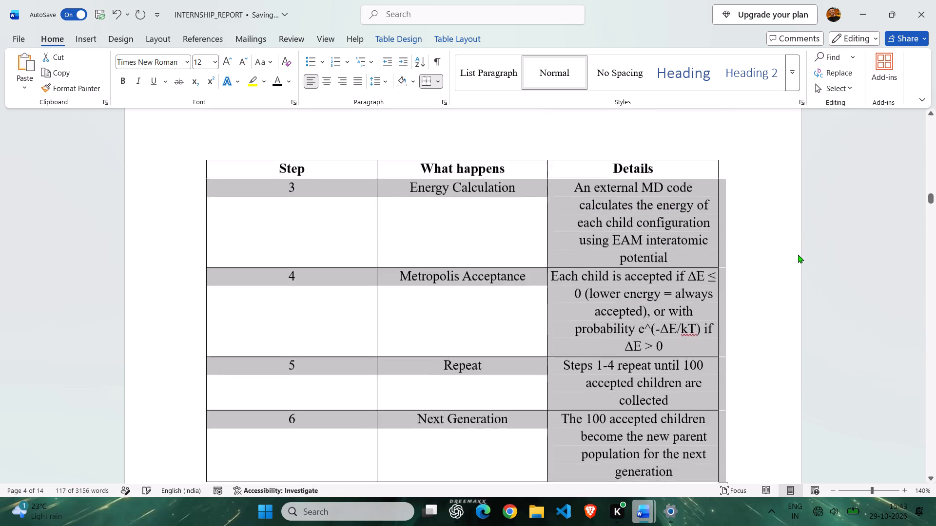
{"action": "scroll", "coordinate": [798, 254], "scroll_direction": "up", "scroll_amount": 5}
Remove the cell shading from the whole parameter table just above the section 4 heading.
{"action": "scroll", "coordinate": [797, 254], "scroll_direction": "down", "scroll_amount": 20}
{"action": "scroll", "coordinate": [797, 254], "scroll_direction": "down", "scroll_amount": 1}
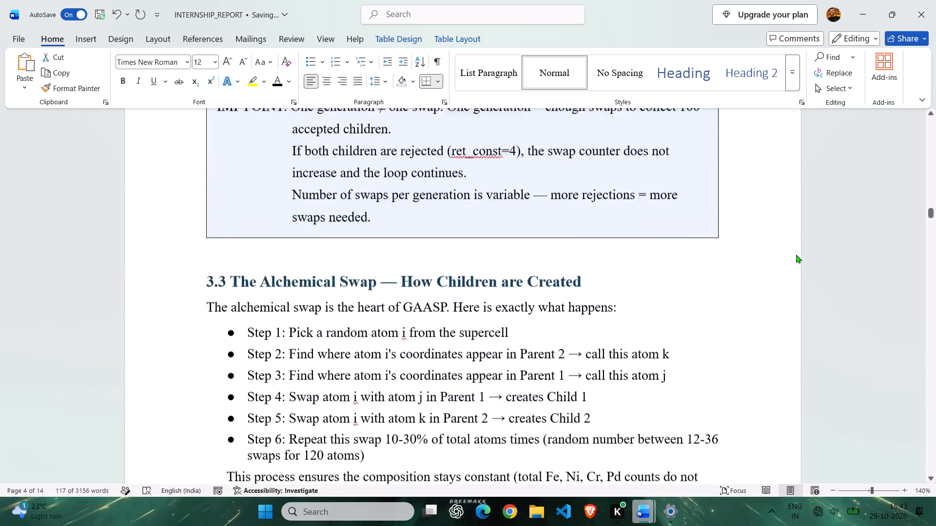
{"action": "scroll", "coordinate": [796, 254], "scroll_direction": "down", "scroll_amount": 11}
{"action": "scroll", "coordinate": [721, 317], "scroll_direction": "down", "scroll_amount": 6}
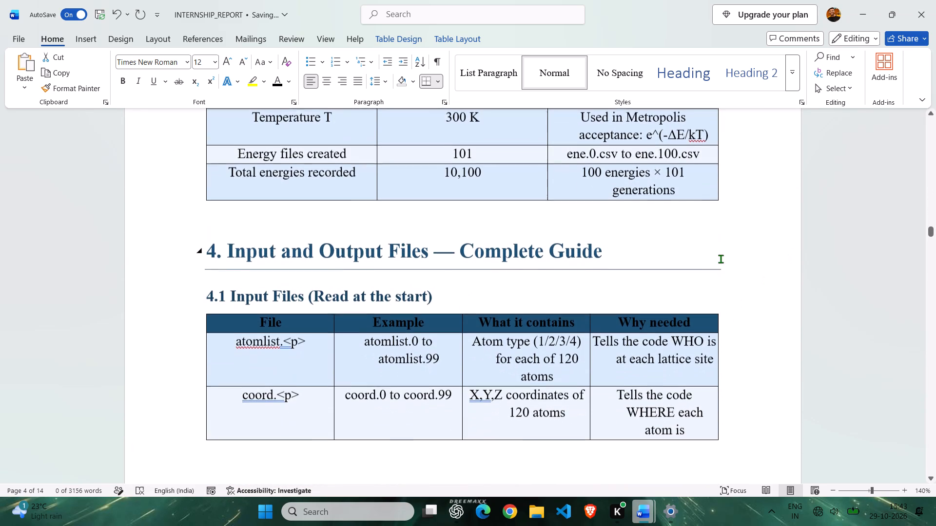
{"action": "left_click", "coordinate": [695, 195]}
{"action": "left_click", "coordinate": [722, 204]}
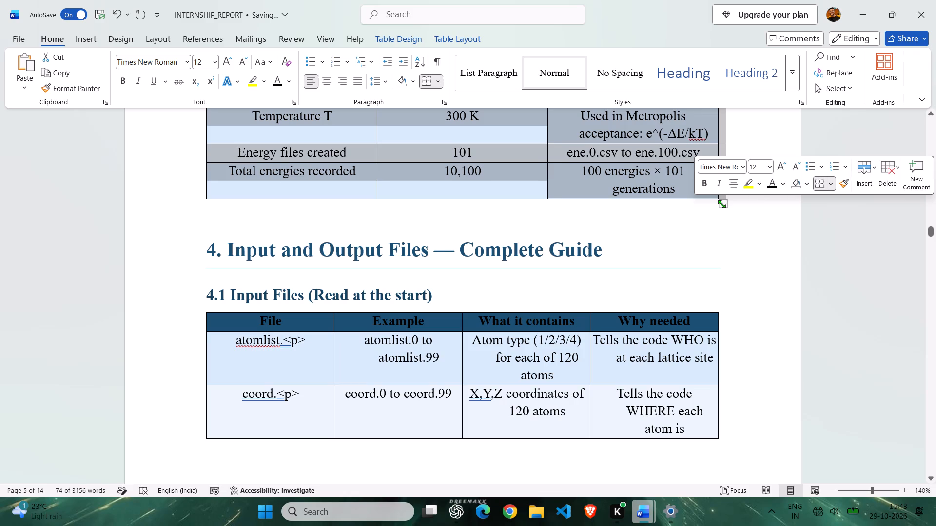
{"action": "left_click", "coordinate": [794, 181]}
Remove the cell shading from the whole input files table in section 4.1.
{"action": "scroll", "coordinate": [793, 183], "scroll_direction": "down", "scroll_amount": 7}
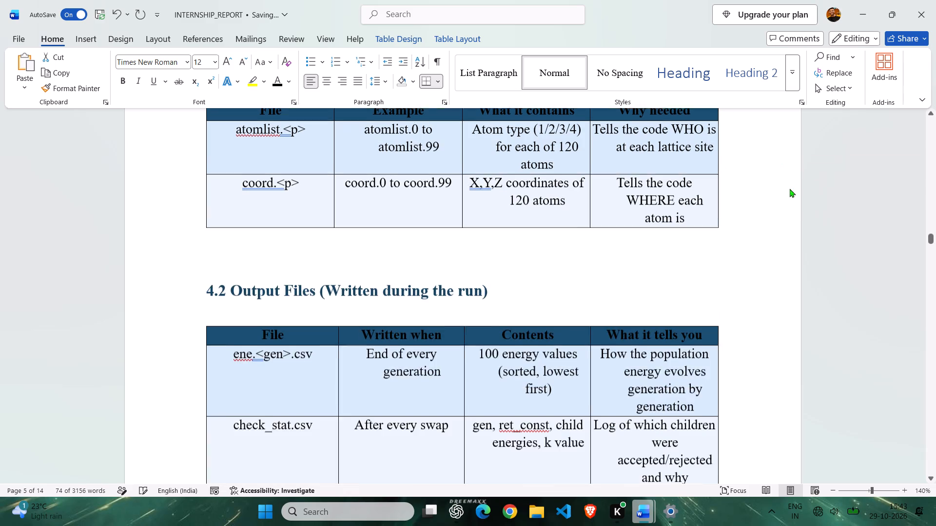
{"action": "left_click", "coordinate": [711, 140]}
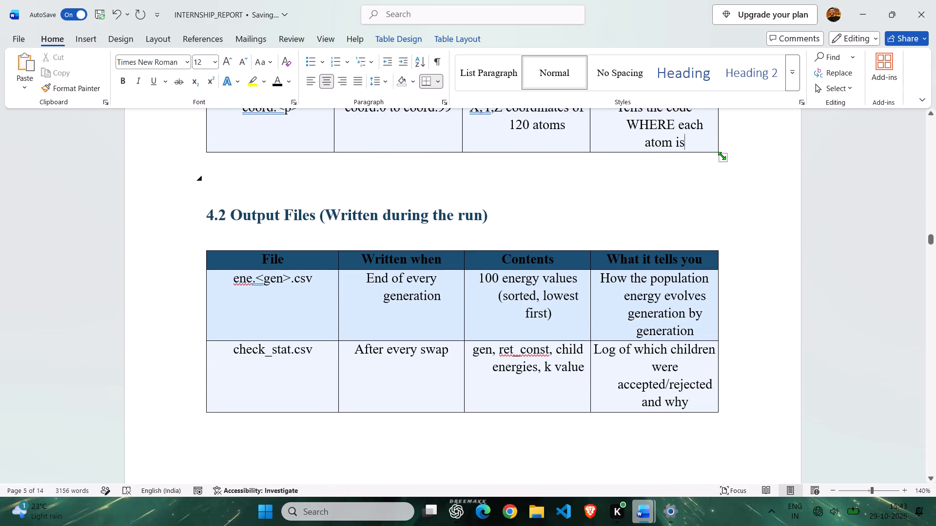
{"action": "left_click", "coordinate": [722, 156]}
{"action": "left_click", "coordinate": [793, 136]}
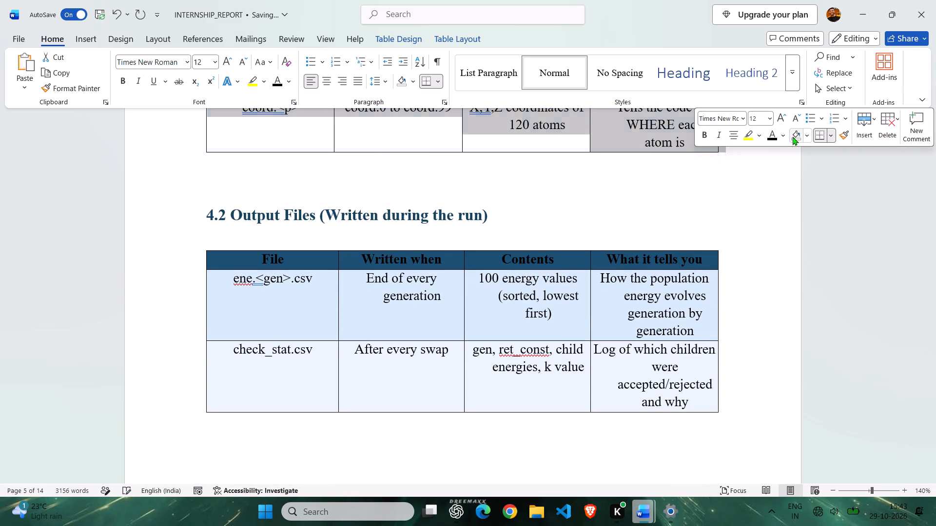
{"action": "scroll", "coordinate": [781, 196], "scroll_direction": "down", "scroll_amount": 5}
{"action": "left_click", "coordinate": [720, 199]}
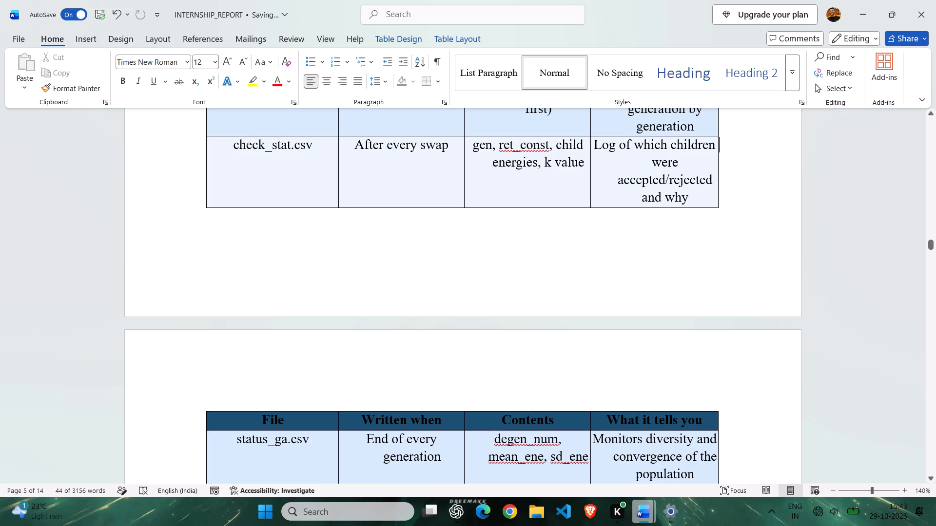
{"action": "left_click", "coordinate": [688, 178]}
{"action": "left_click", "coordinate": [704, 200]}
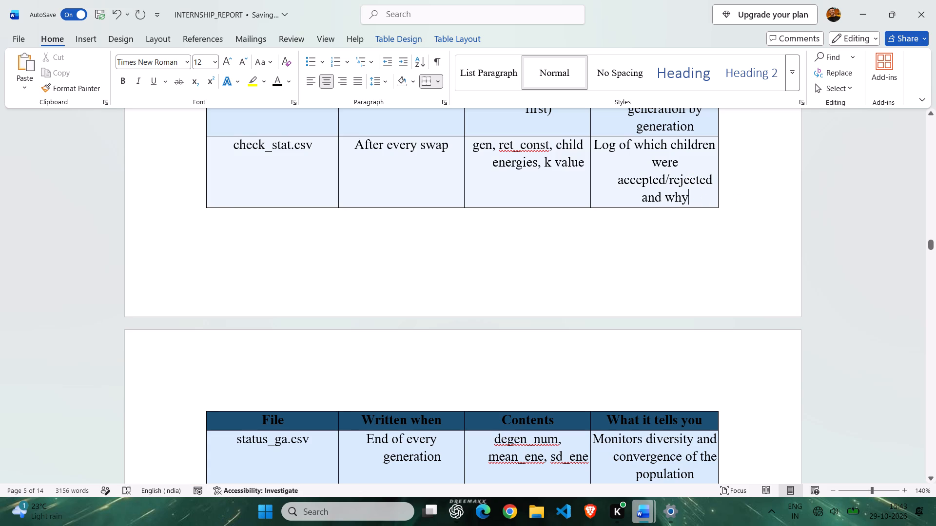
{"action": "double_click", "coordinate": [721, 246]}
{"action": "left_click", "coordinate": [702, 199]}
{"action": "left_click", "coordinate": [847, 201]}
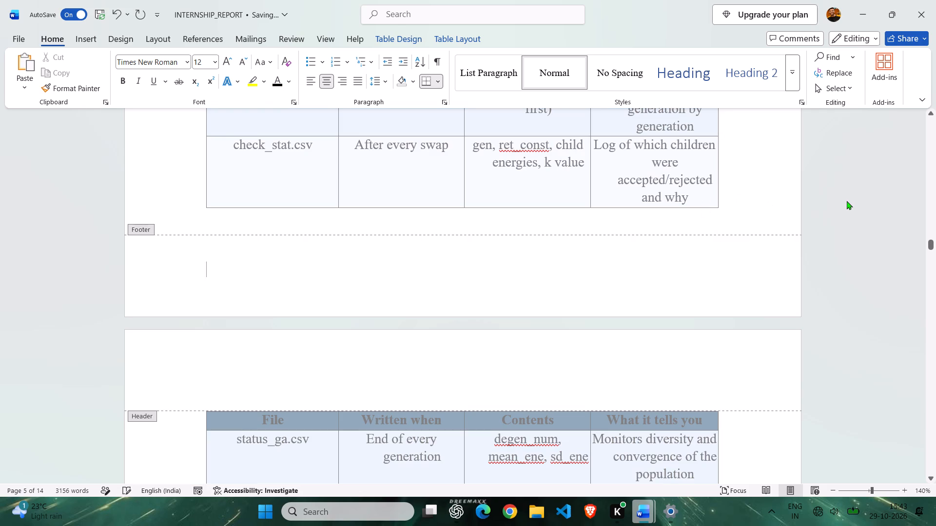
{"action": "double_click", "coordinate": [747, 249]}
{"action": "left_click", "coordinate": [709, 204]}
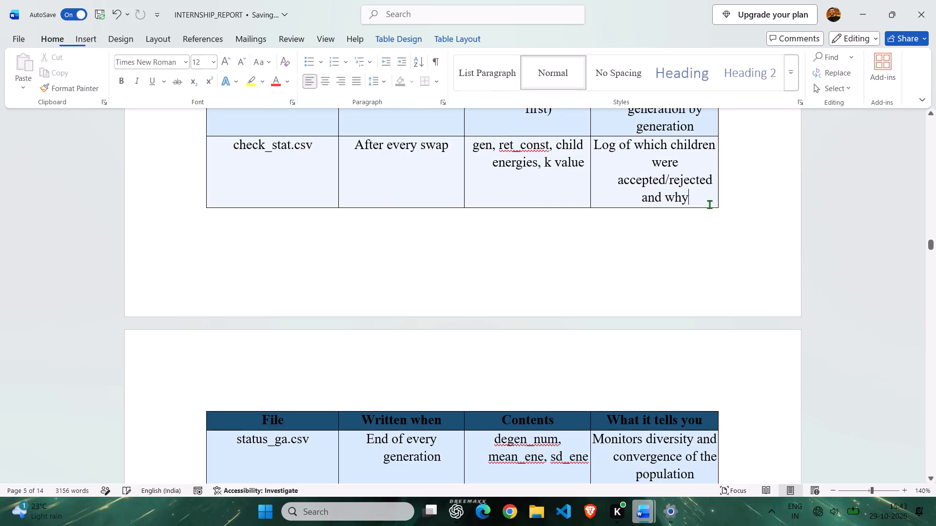
Remove the cell shading from the whole output files table in section 4.2, which spans two pages.
{"action": "scroll", "coordinate": [721, 208], "scroll_direction": "down", "scroll_amount": 9}
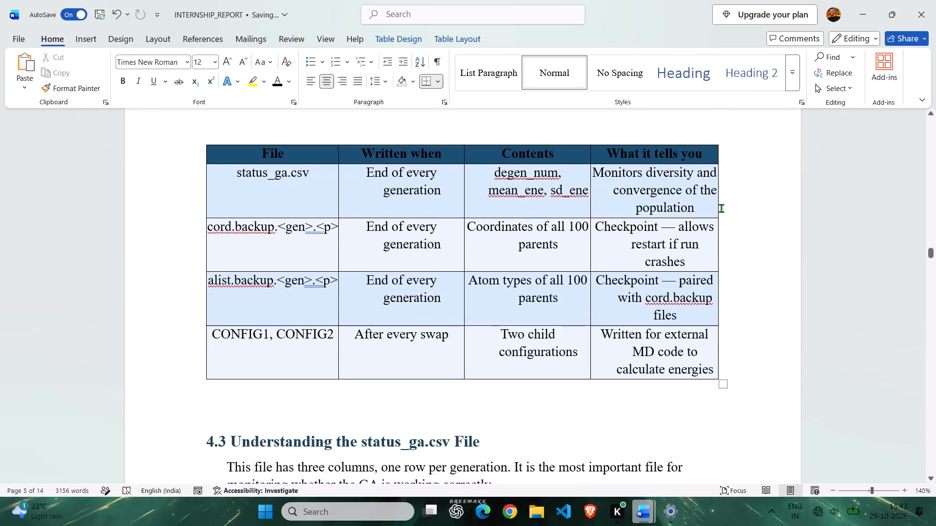
{"action": "left_click", "coordinate": [721, 279]}
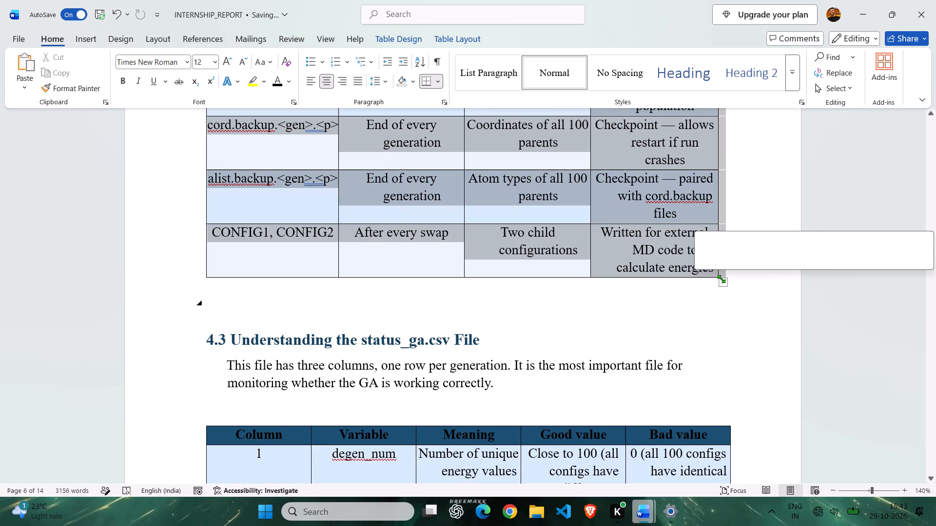
{"action": "left_click", "coordinate": [794, 257]}
Remove the cell shading from the whole status_ga.csv column table in section 4.3.
{"action": "scroll", "coordinate": [739, 273], "scroll_direction": "down", "scroll_amount": 5}
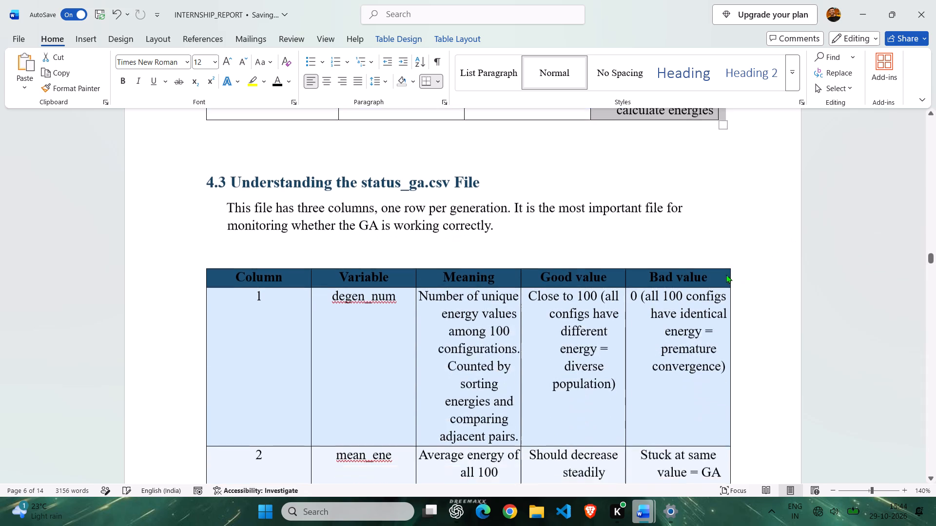
{"action": "scroll", "coordinate": [726, 274], "scroll_direction": "down", "scroll_amount": 6}
{"action": "scroll", "coordinate": [723, 341], "scroll_direction": "down", "scroll_amount": 6}
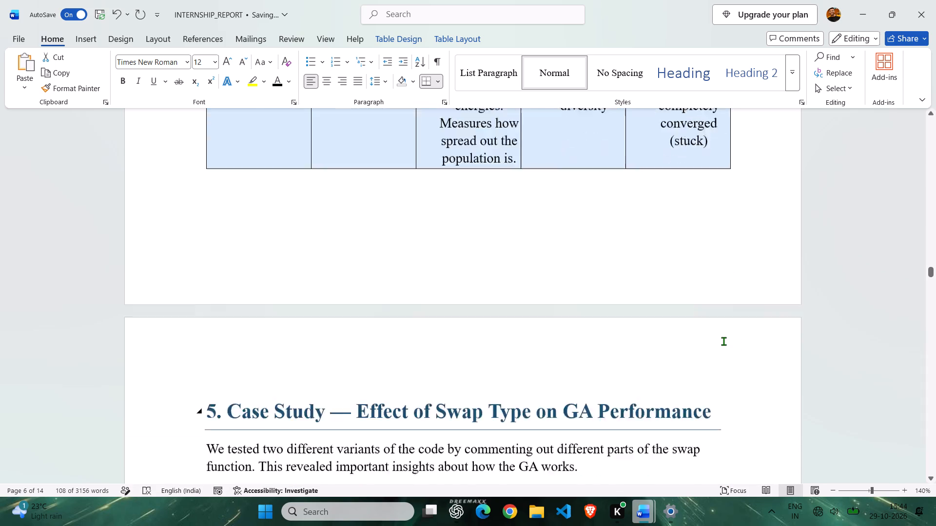
{"action": "scroll", "coordinate": [723, 341], "scroll_direction": "down", "scroll_amount": 1}
{"action": "scroll", "coordinate": [723, 341], "scroll_direction": "up", "scroll_amount": 5}
{"action": "left_click", "coordinate": [694, 227]}
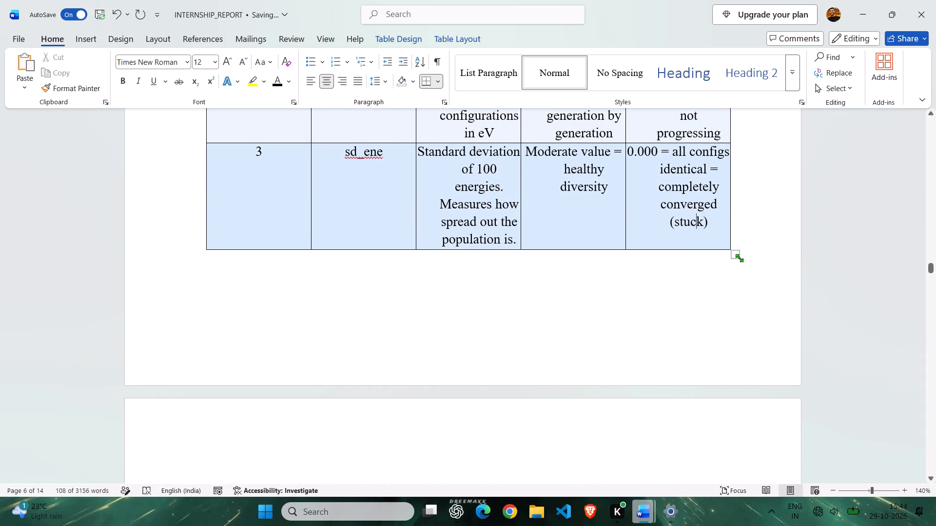
{"action": "left_click", "coordinate": [739, 258]}
{"action": "left_click", "coordinate": [794, 244]}
Remove the cell shading from the whole Case 1 generation table in section 5.1.
{"action": "scroll", "coordinate": [780, 246], "scroll_direction": "down", "scroll_amount": 6}
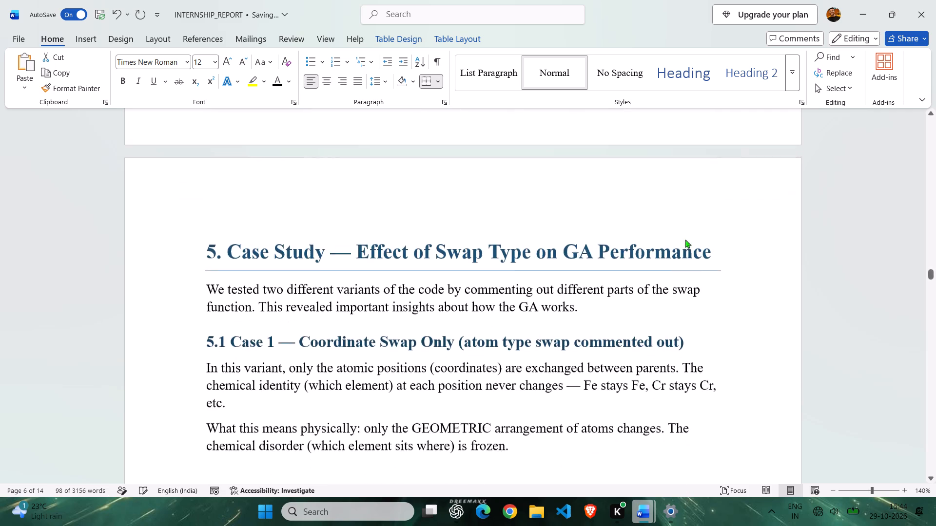
{"action": "scroll", "coordinate": [684, 239], "scroll_direction": "down", "scroll_amount": 10}
{"action": "left_click", "coordinate": [690, 181]}
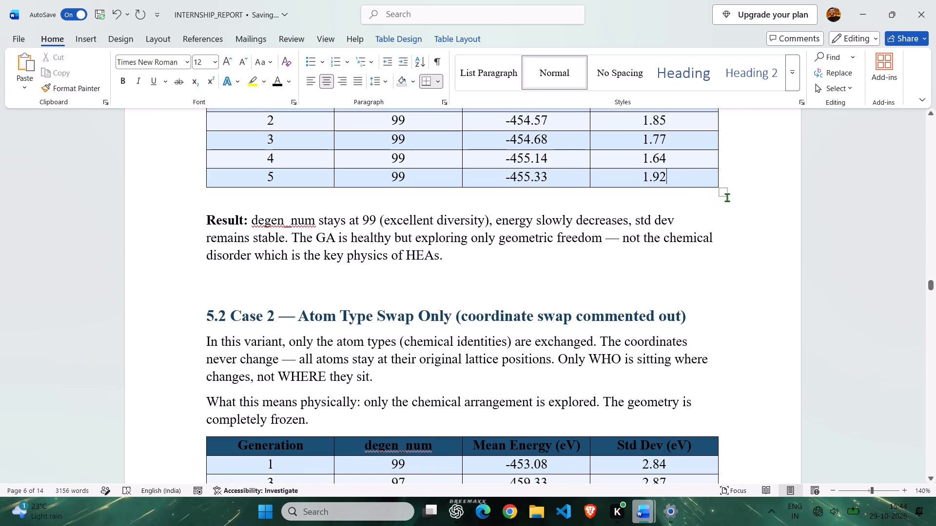
{"action": "left_click", "coordinate": [717, 193]}
{"action": "left_click", "coordinate": [715, 185]}
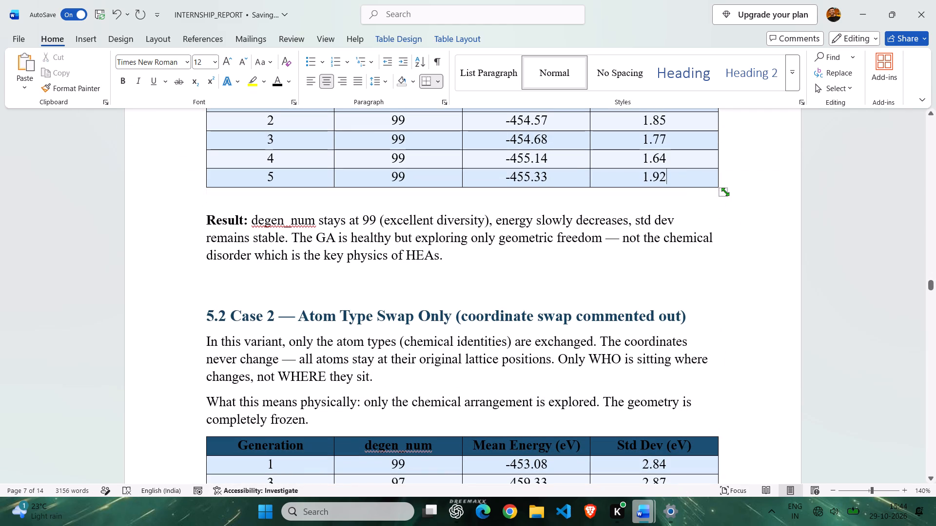
{"action": "left_click", "coordinate": [725, 192]}
{"action": "left_click", "coordinate": [799, 173]}
Remove the cell shading from the whole Case 2 generation table in section 5.2.
{"action": "scroll", "coordinate": [786, 214], "scroll_direction": "down", "scroll_amount": 2}
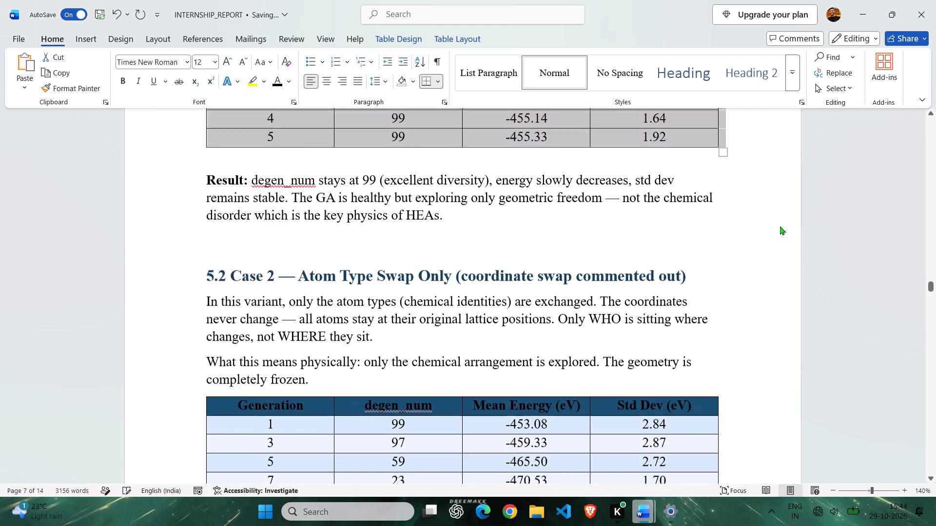
{"action": "scroll", "coordinate": [780, 226], "scroll_direction": "down", "scroll_amount": 7}
{"action": "left_click", "coordinate": [677, 191]}
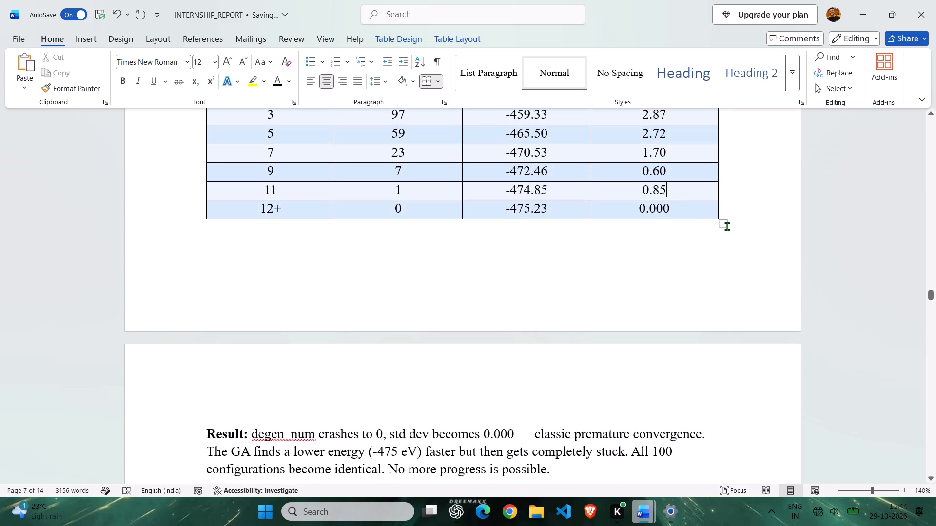
{"action": "left_click", "coordinate": [723, 222]}
{"action": "left_click", "coordinate": [793, 201]}
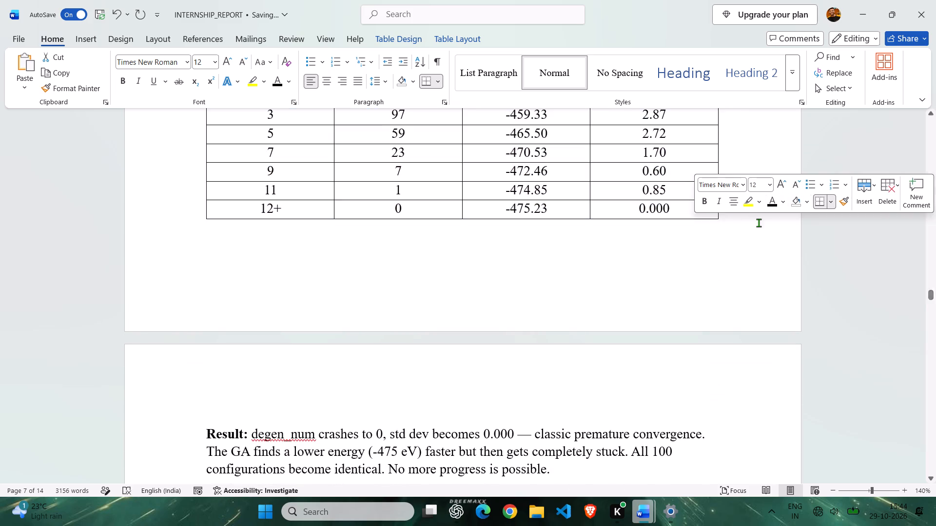
Remove the cell shading from the whole numbered center-atom procedure table just before section 8.
{"action": "scroll", "coordinate": [753, 232], "scroll_direction": "down", "scroll_amount": 16}
{"action": "scroll", "coordinate": [747, 239], "scroll_direction": "down", "scroll_amount": 5}
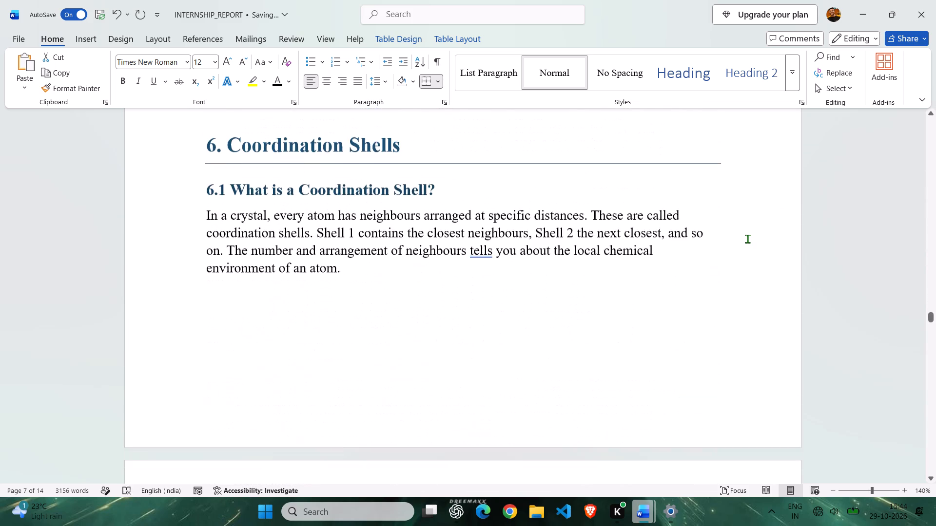
{"action": "scroll", "coordinate": [747, 239], "scroll_direction": "down", "scroll_amount": 19}
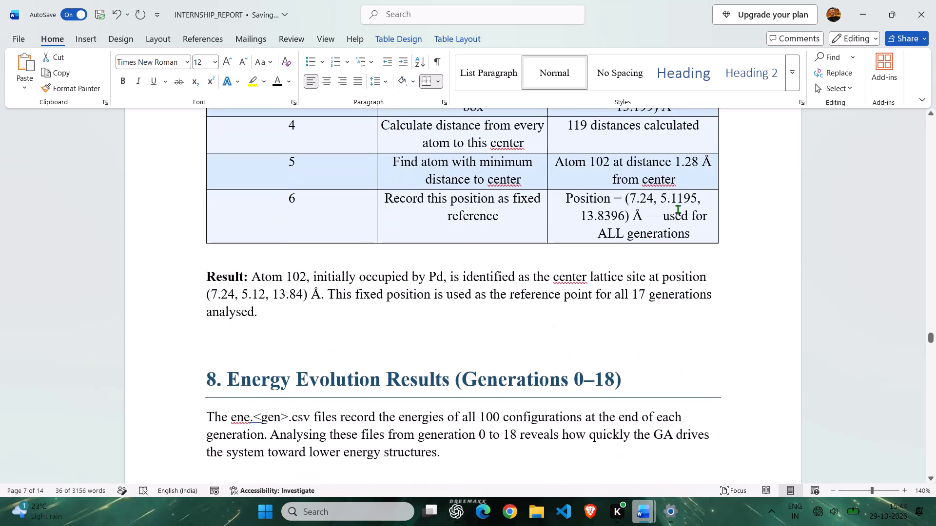
{"action": "left_click", "coordinate": [678, 209]}
{"action": "left_click", "coordinate": [727, 248]}
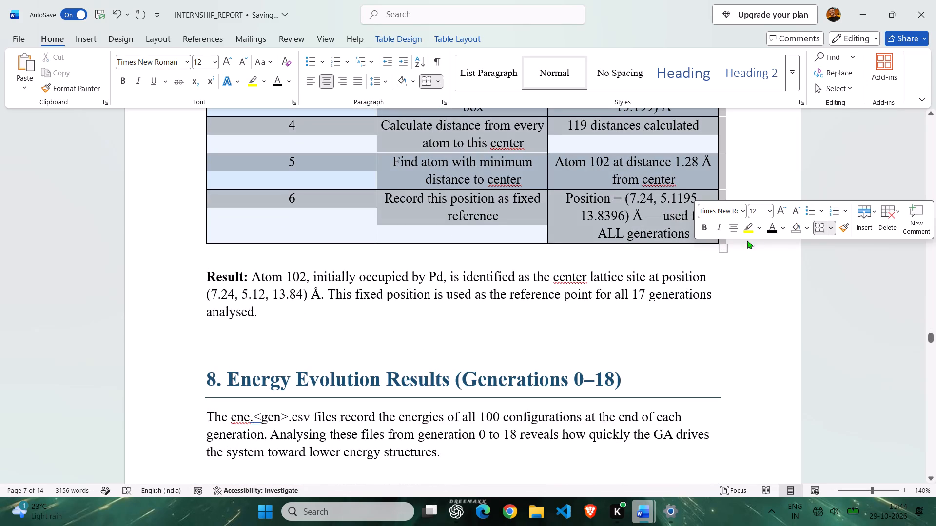
{"action": "left_click", "coordinate": [795, 230]}
Remove the cell shading from the whole energy evolution table above section 8.1, including its header row.
{"action": "scroll", "coordinate": [751, 259], "scroll_direction": "down", "scroll_amount": 6}
{"action": "scroll", "coordinate": [749, 261], "scroll_direction": "up", "scroll_amount": 1}
{"action": "scroll", "coordinate": [749, 261], "scroll_direction": "down", "scroll_amount": 8}
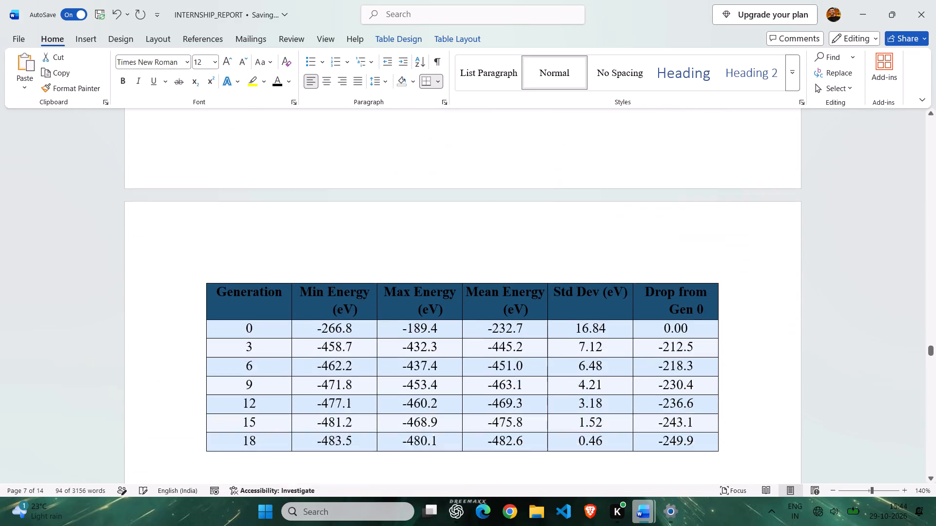
{"action": "scroll", "coordinate": [749, 261], "scroll_direction": "down", "scroll_amount": 2}
{"action": "left_click", "coordinate": [697, 270]}
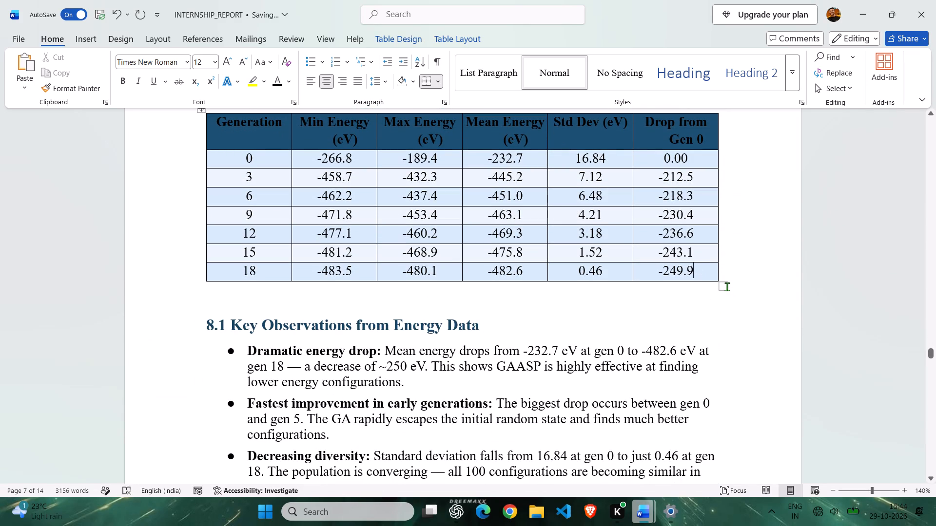
{"action": "left_click", "coordinate": [725, 286]}
{"action": "left_click", "coordinate": [796, 266]}
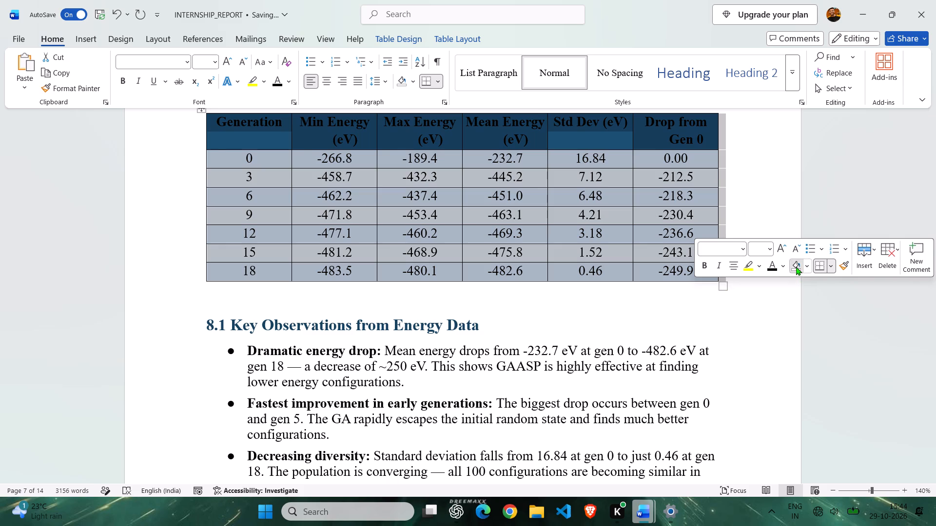
Remove the cell shading from the whole all-generations data table in section 9.3.
{"action": "scroll", "coordinate": [765, 293], "scroll_direction": "down", "scroll_amount": 11}
{"action": "scroll", "coordinate": [760, 297], "scroll_direction": "down", "scroll_amount": 15}
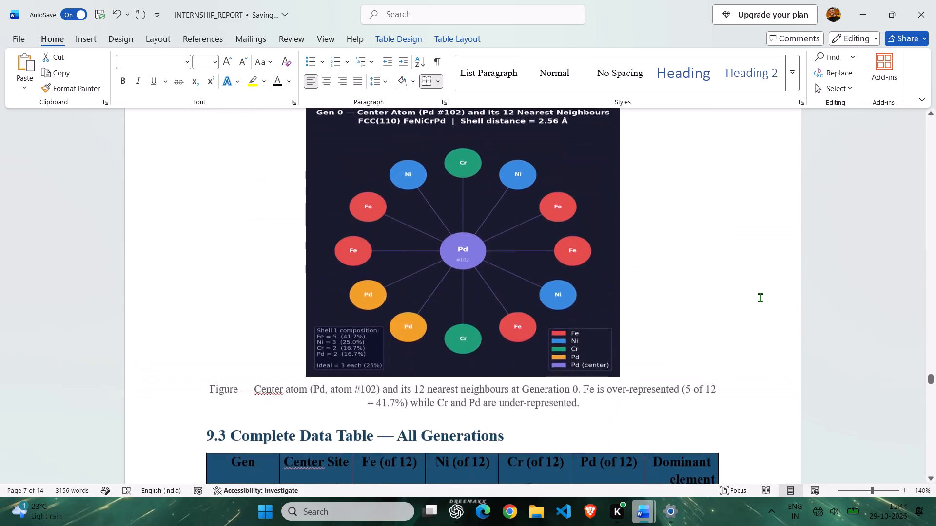
{"action": "scroll", "coordinate": [760, 297], "scroll_direction": "down", "scroll_amount": 8}
{"action": "left_click", "coordinate": [713, 274]}
{"action": "scroll", "coordinate": [719, 273], "scroll_direction": "down", "scroll_amount": 4}
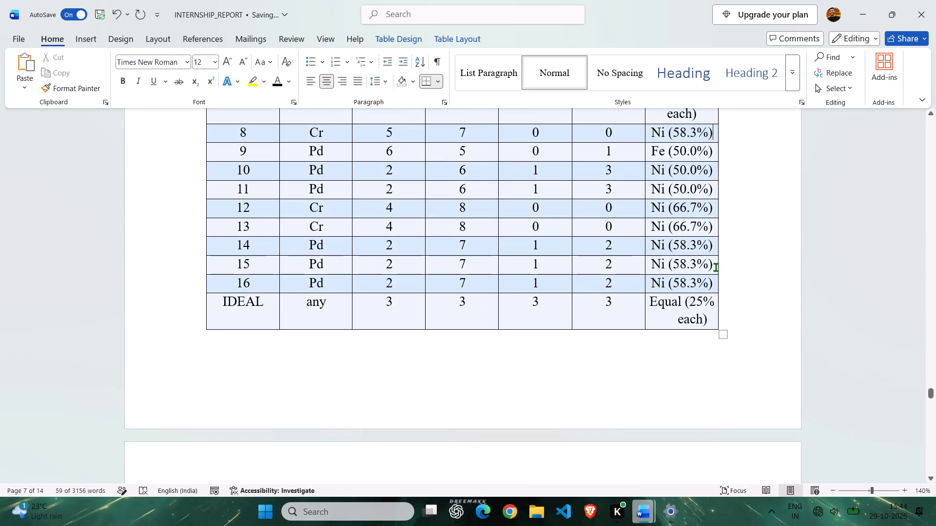
{"action": "left_click", "coordinate": [723, 332]}
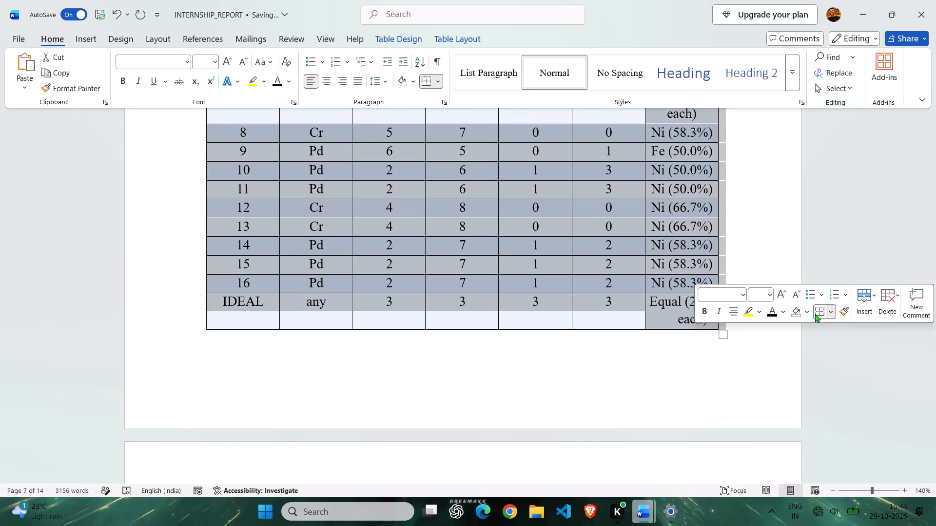
{"action": "left_click", "coordinate": [791, 308]}
Remove the cell shading from the whole summary table in section 10, just above the Conclusions heading.
{"action": "scroll", "coordinate": [777, 315], "scroll_direction": "down", "scroll_amount": 6}
{"action": "scroll", "coordinate": [722, 316], "scroll_direction": "down", "scroll_amount": 3}
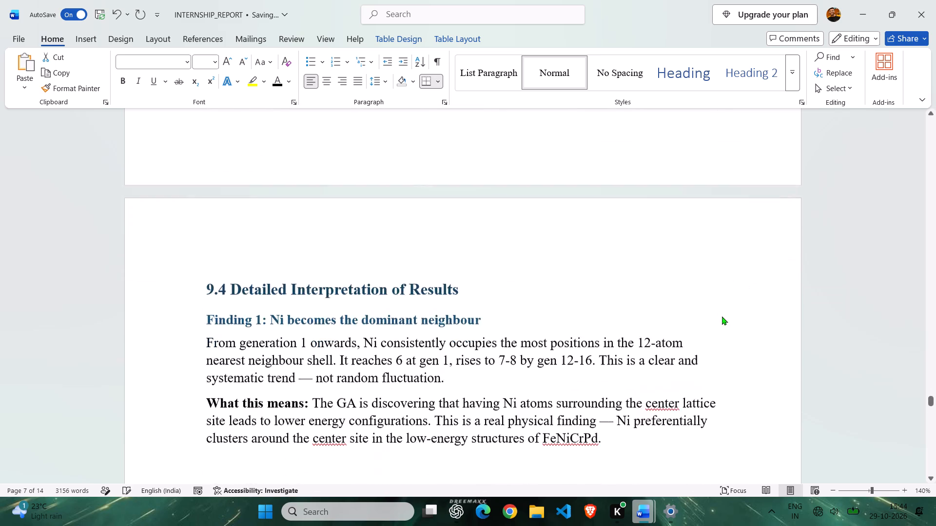
{"action": "scroll", "coordinate": [722, 316], "scroll_direction": "down", "scroll_amount": 20}
{"action": "scroll", "coordinate": [722, 316], "scroll_direction": "down", "scroll_amount": 12}
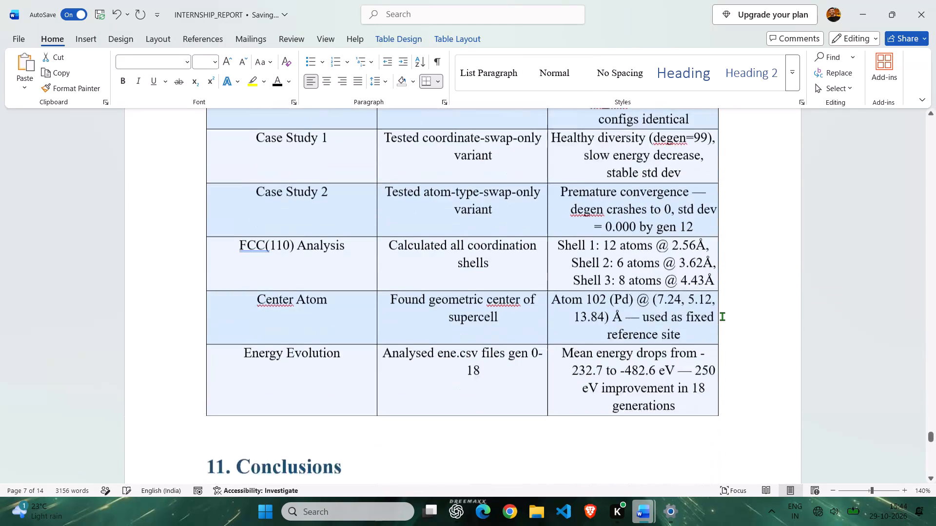
{"action": "left_click", "coordinate": [688, 304]}
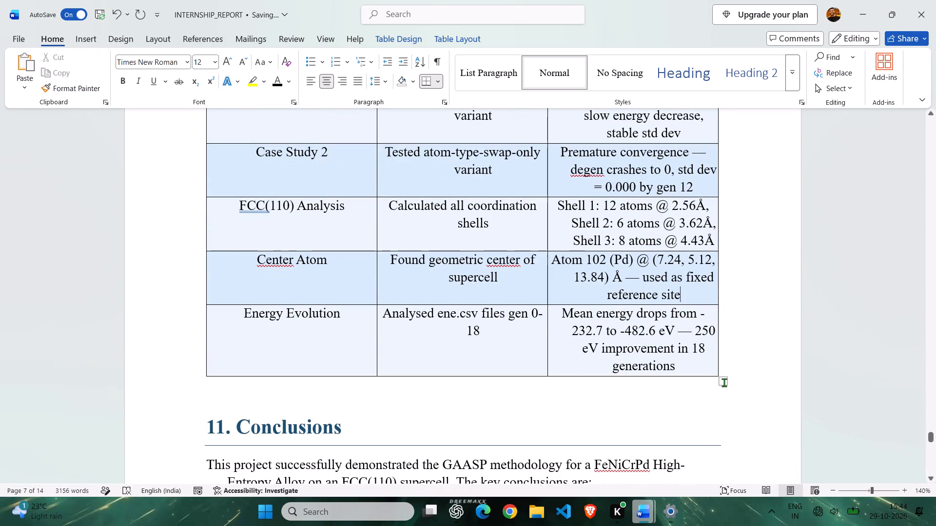
{"action": "left_click", "coordinate": [724, 382]}
{"action": "left_click", "coordinate": [792, 359]}
Review the report from the Conclusions back to the cover page and through section 5, checking the tables for leftover shading.
{"action": "scroll", "coordinate": [651, 329], "scroll_direction": "down", "scroll_amount": 4}
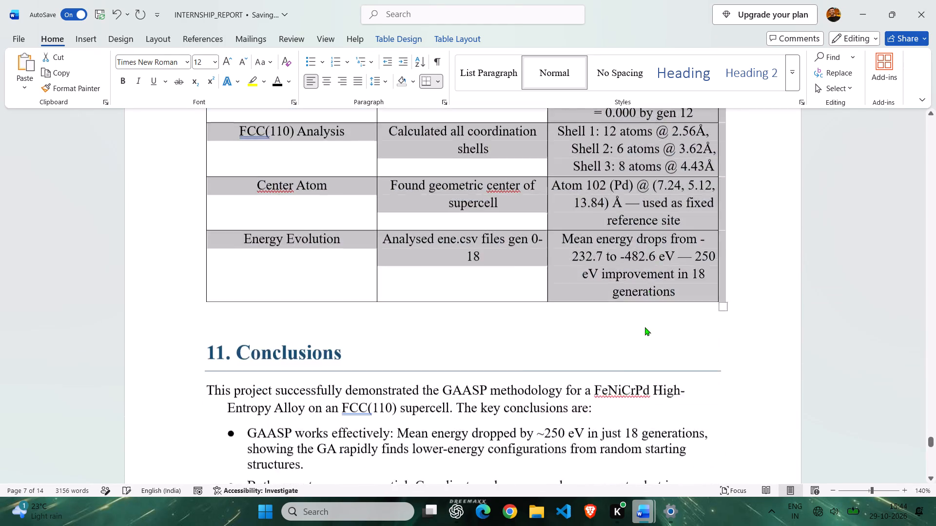
{"action": "scroll", "coordinate": [645, 327], "scroll_direction": "down", "scroll_amount": 19}
{"action": "scroll", "coordinate": [638, 322], "scroll_direction": "up", "scroll_amount": 13}
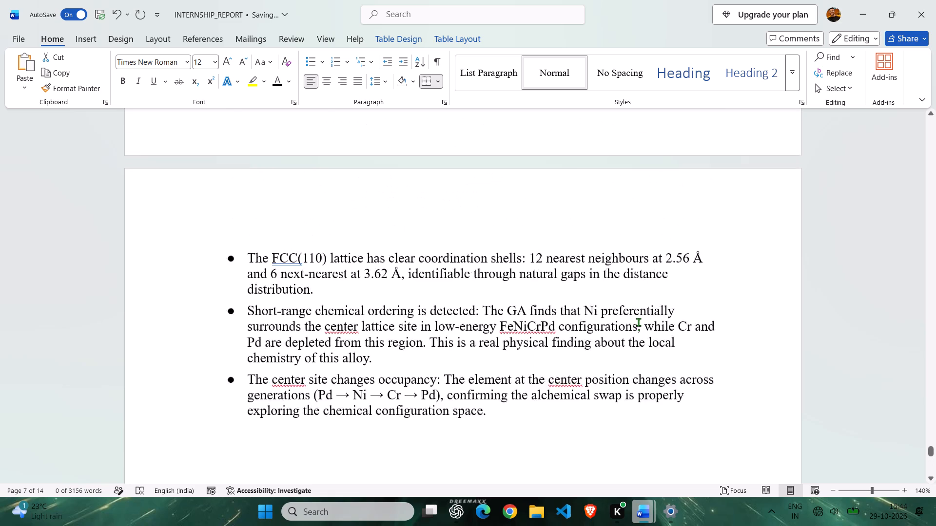
{"action": "scroll", "coordinate": [638, 322], "scroll_direction": "up", "scroll_amount": 3}
{"action": "left_click_drag", "start_coordinate": [933, 441], "coordinate": [923, 423]}
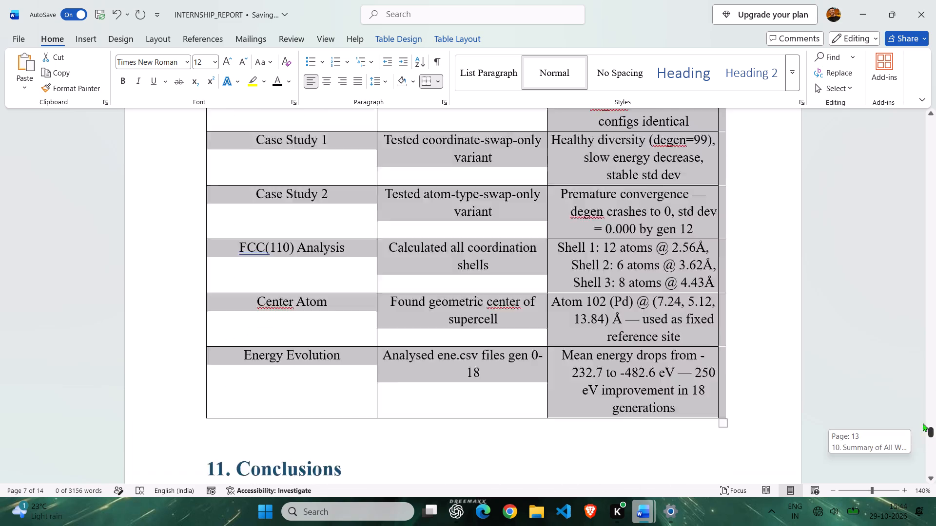
{"action": "left_click_drag", "start_coordinate": [923, 423], "coordinate": [912, 295]}
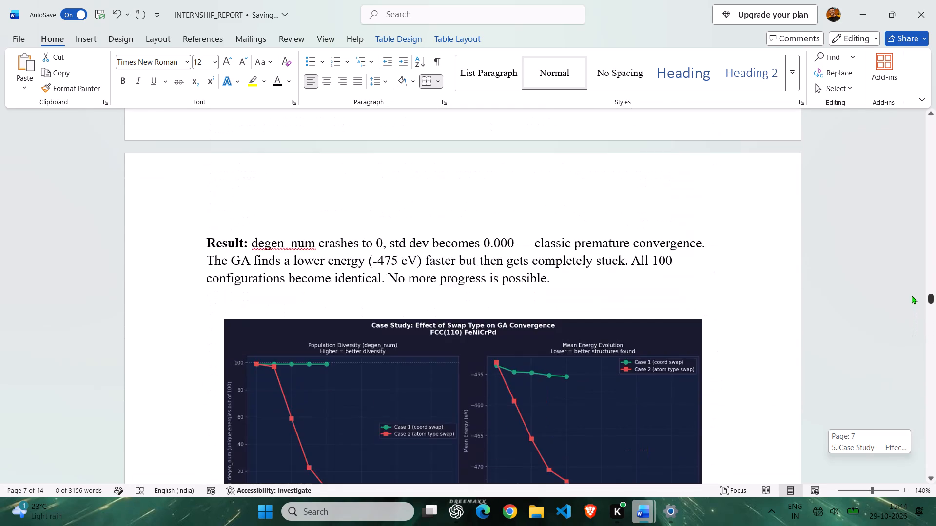
{"action": "left_click_drag", "start_coordinate": [912, 295], "coordinate": [893, 214]}
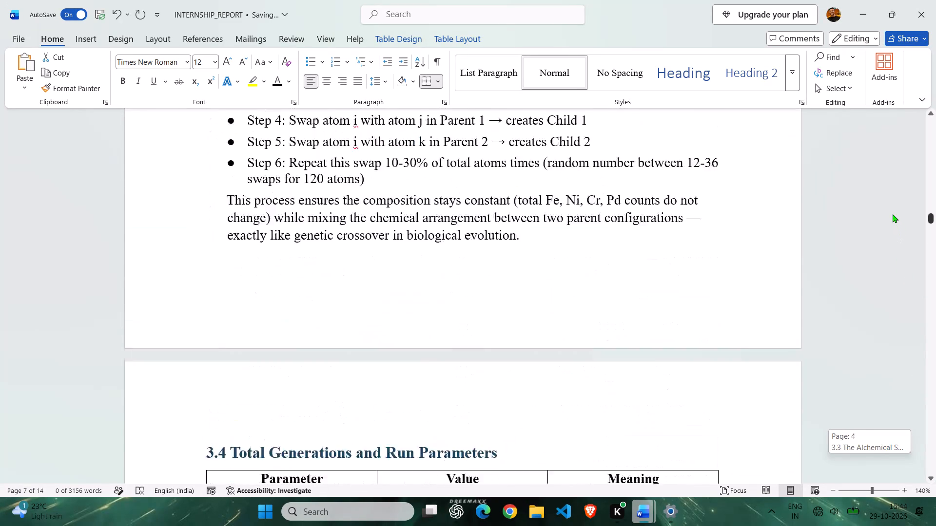
{"action": "left_click_drag", "start_coordinate": [893, 214], "coordinate": [879, 119]}
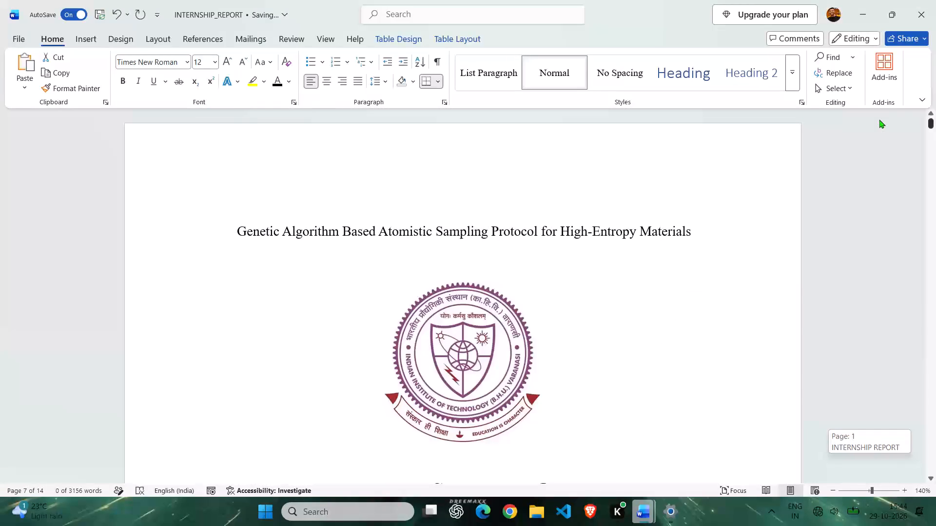
{"action": "left_click_drag", "start_coordinate": [879, 119], "coordinate": [884, 144]}
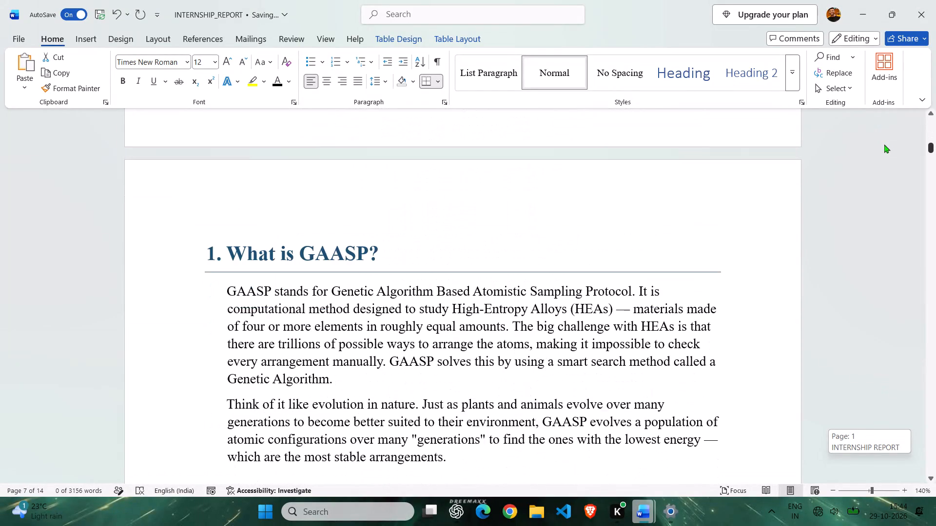
{"action": "left_click_drag", "start_coordinate": [884, 144], "coordinate": [886, 134]}
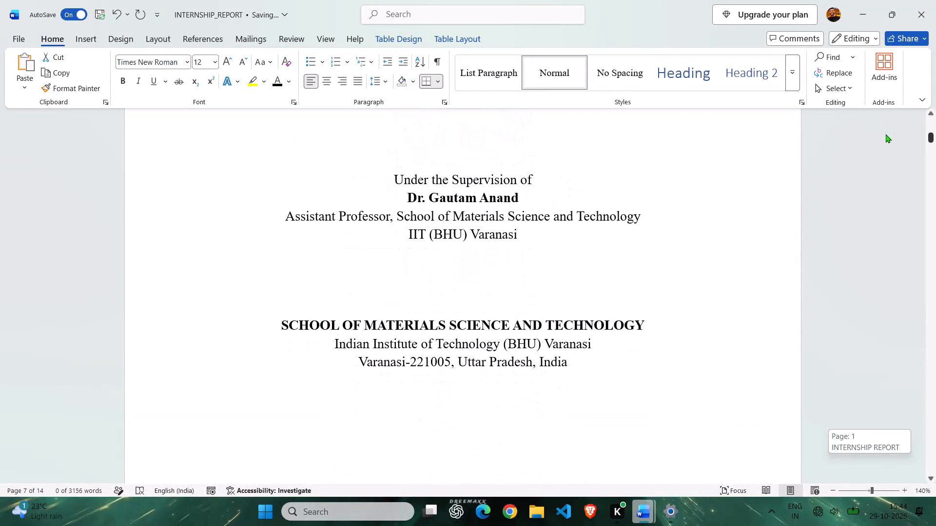
{"action": "left_click_drag", "start_coordinate": [886, 134], "coordinate": [898, 194]}
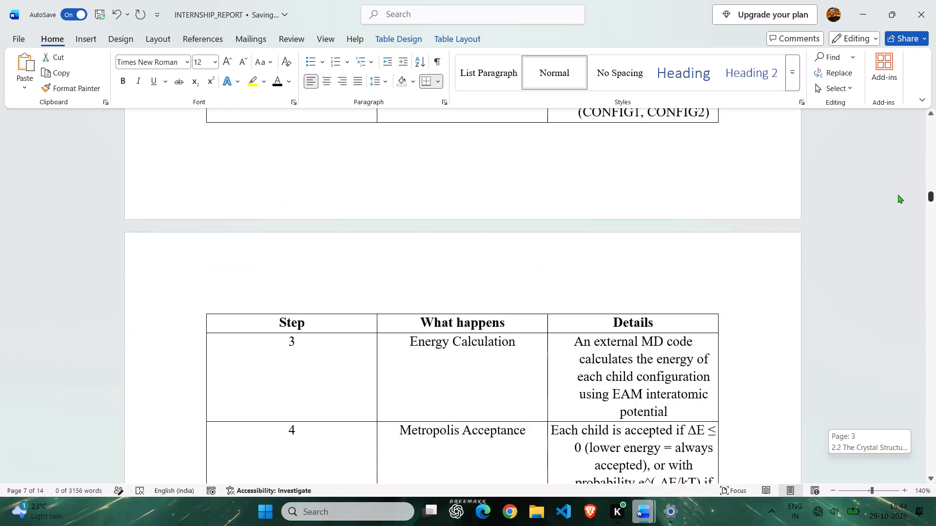
{"action": "left_click_drag", "start_coordinate": [898, 194], "coordinate": [907, 247]}
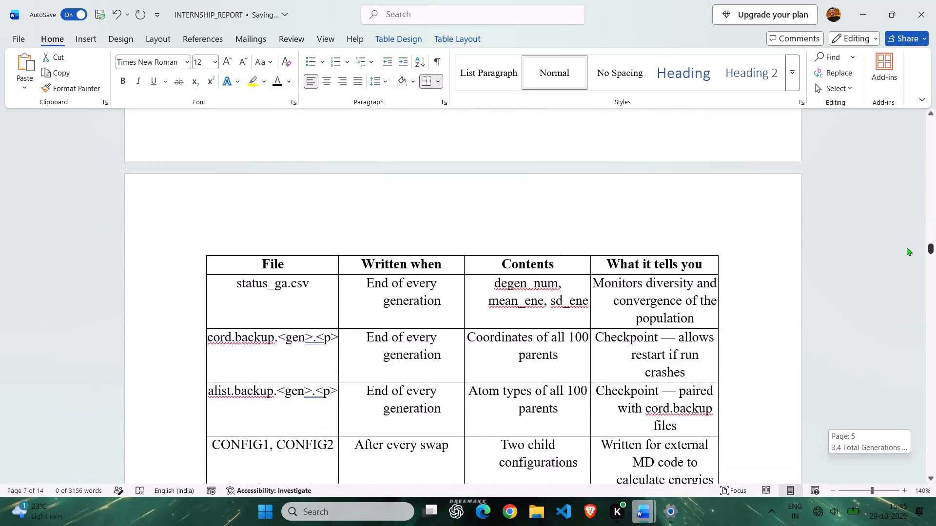
{"action": "left_click_drag", "start_coordinate": [907, 247], "coordinate": [916, 278]}
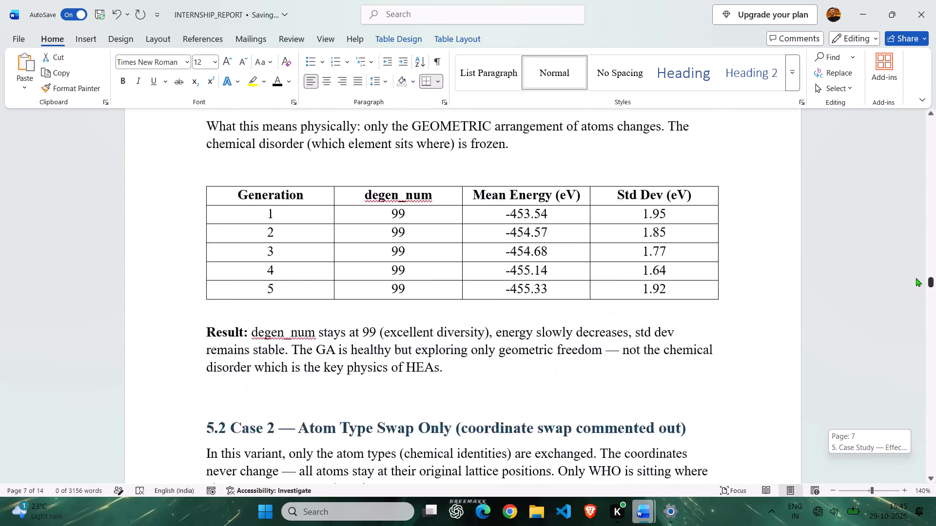
{"action": "left_click_drag", "start_coordinate": [916, 278], "coordinate": [925, 278]}
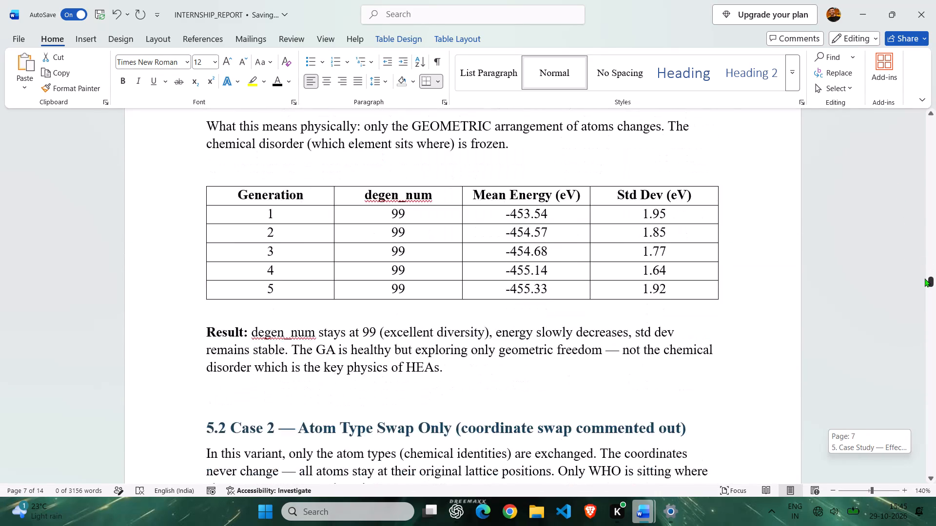
{"action": "left_click_drag", "start_coordinate": [925, 278], "coordinate": [925, 268]}
Return to the start of the report and review the cover page layout and the opening of section 1.
{"action": "scroll", "coordinate": [924, 268], "scroll_direction": "up", "scroll_amount": 19}
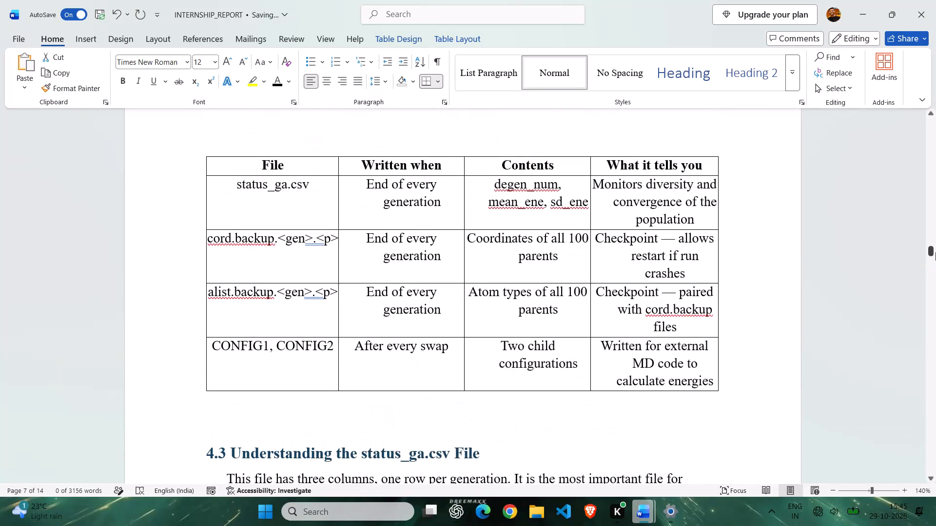
{"action": "left_click_drag", "start_coordinate": [926, 246], "coordinate": [935, 107]}
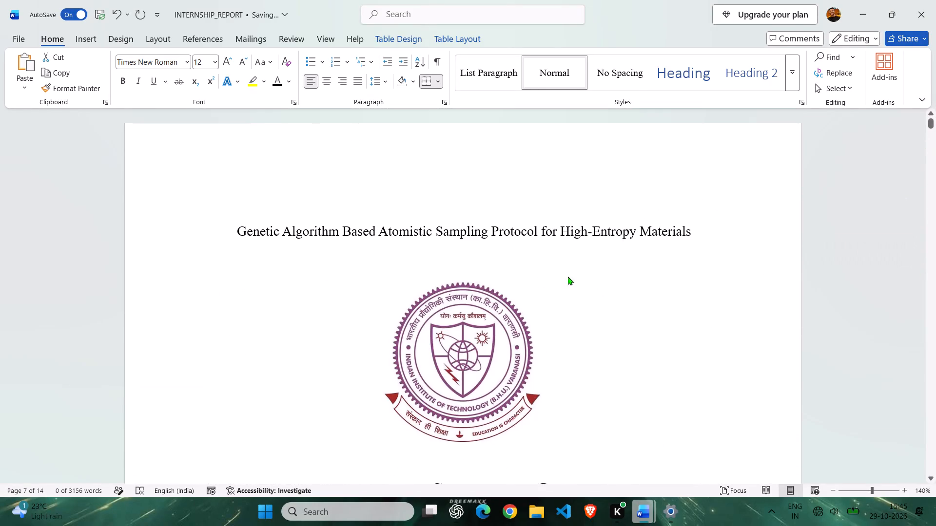
{"action": "scroll", "coordinate": [530, 281], "scroll_direction": "down", "scroll_amount": 3}
{"action": "scroll", "coordinate": [521, 285], "scroll_direction": "up", "scroll_amount": 2}
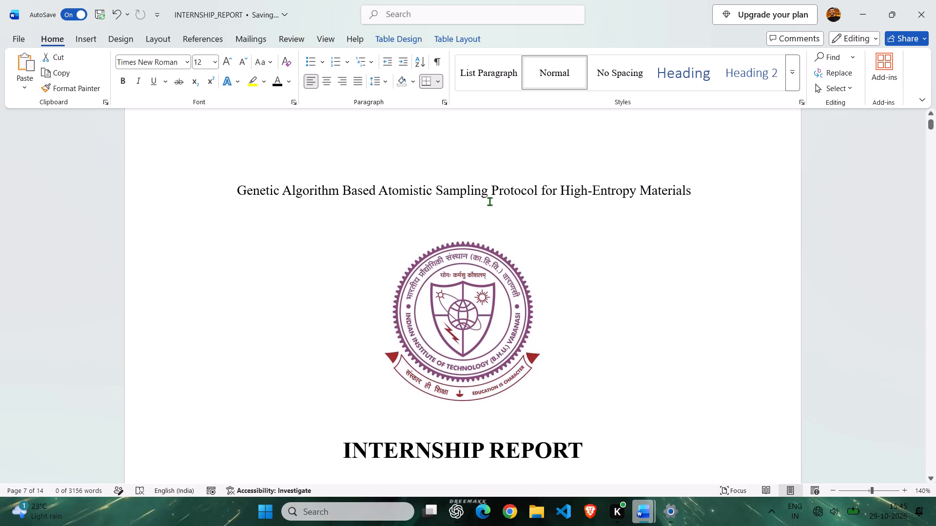
{"action": "scroll", "coordinate": [563, 219], "scroll_direction": "down", "scroll_amount": 1}
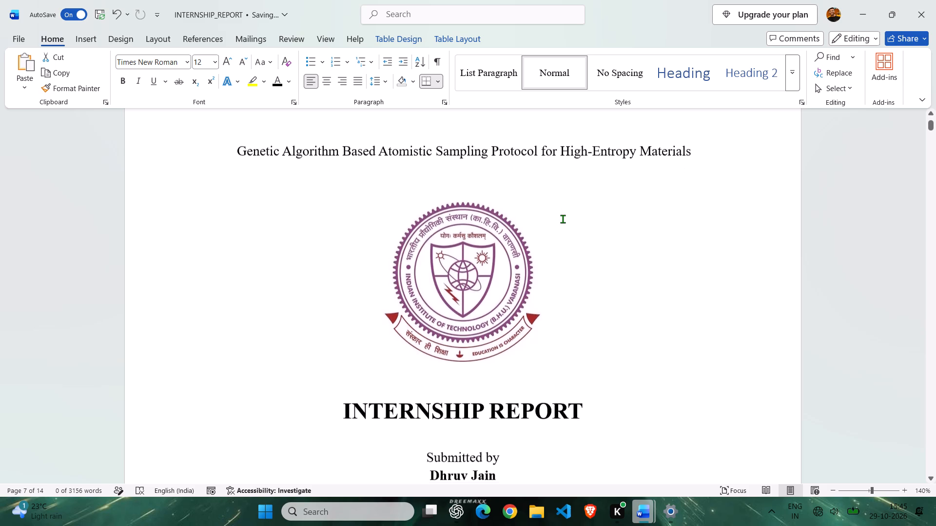
{"action": "scroll", "coordinate": [566, 219], "scroll_direction": "down", "scroll_amount": 8}
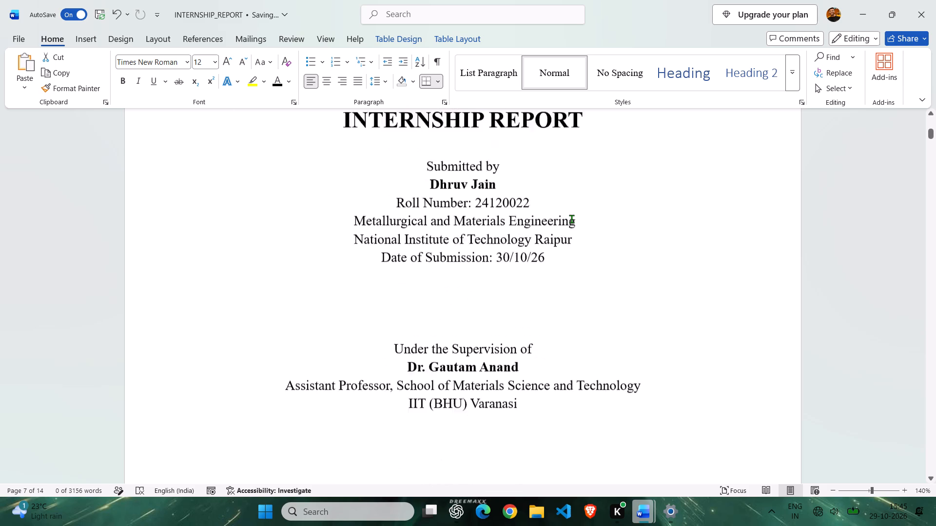
{"action": "scroll", "coordinate": [574, 219], "scroll_direction": "up", "scroll_amount": 1}
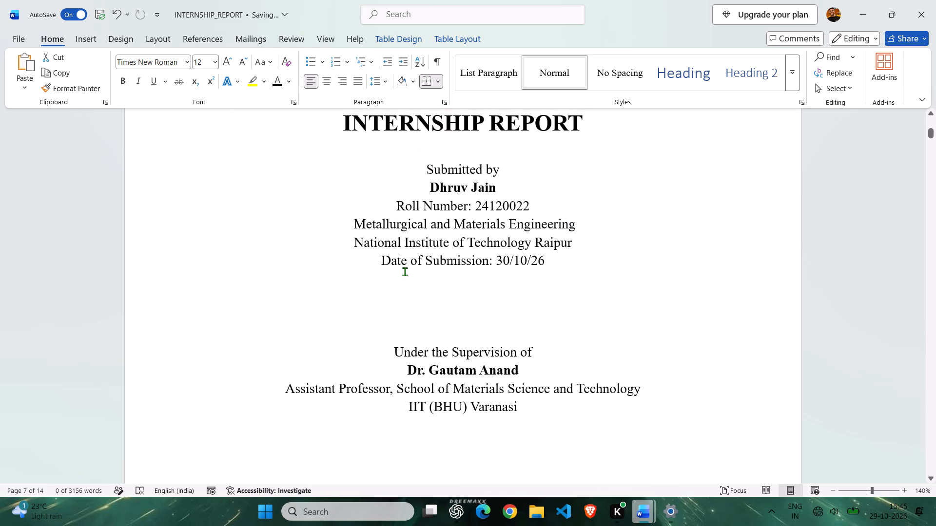
{"action": "scroll", "coordinate": [377, 277], "scroll_direction": "down", "scroll_amount": 3}
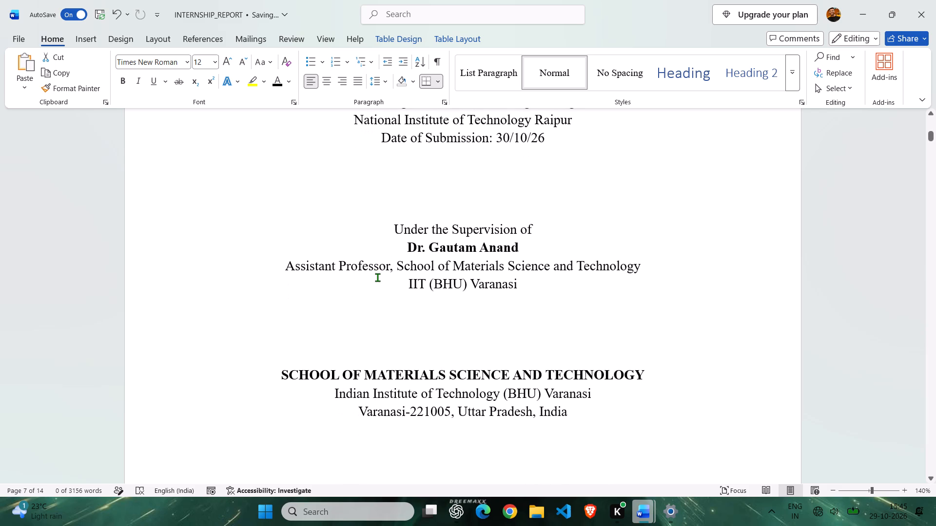
{"action": "scroll", "coordinate": [377, 277], "scroll_direction": "down", "scroll_amount": 8}
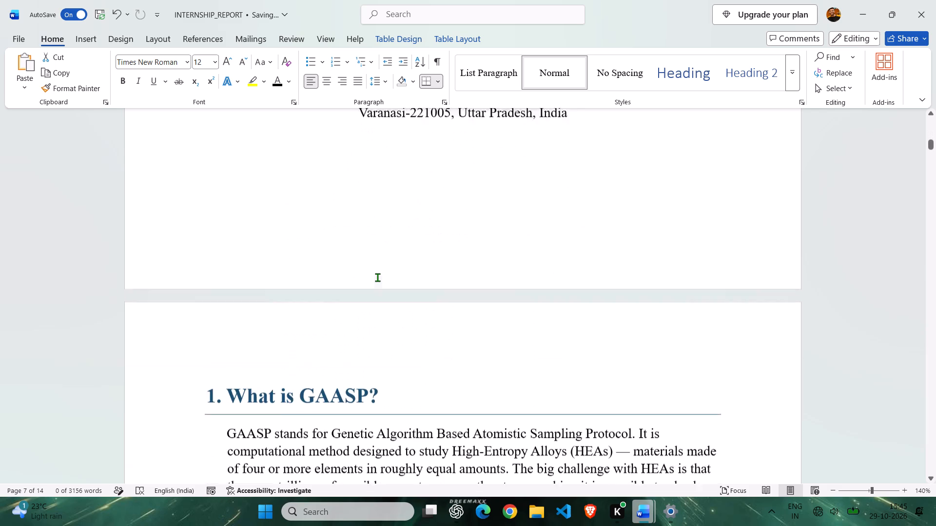
{"action": "scroll", "coordinate": [377, 277], "scroll_direction": "down", "scroll_amount": 10}
{"action": "scroll", "coordinate": [377, 277], "scroll_direction": "up", "scroll_amount": 3}
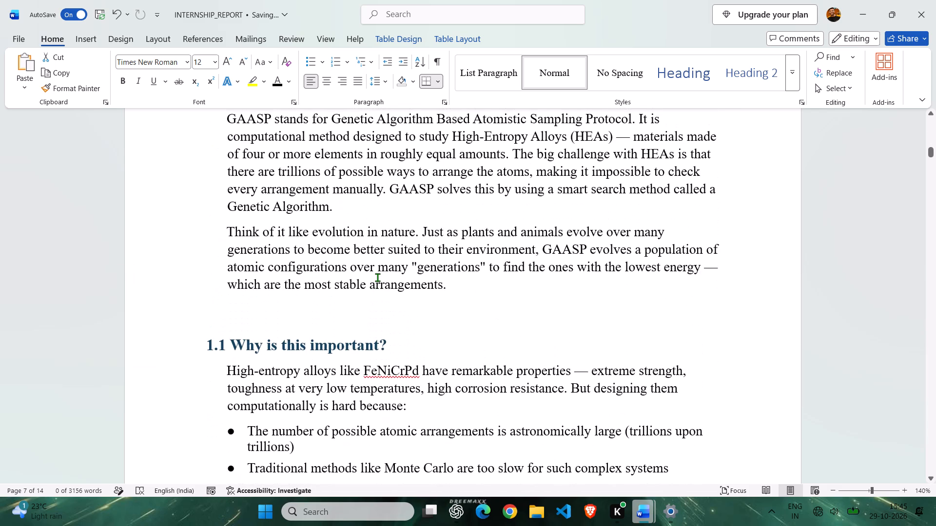
{"action": "scroll", "coordinate": [377, 277], "scroll_direction": "down", "scroll_amount": 2}
{"action": "scroll", "coordinate": [377, 277], "scroll_direction": "up", "scroll_amount": 13}
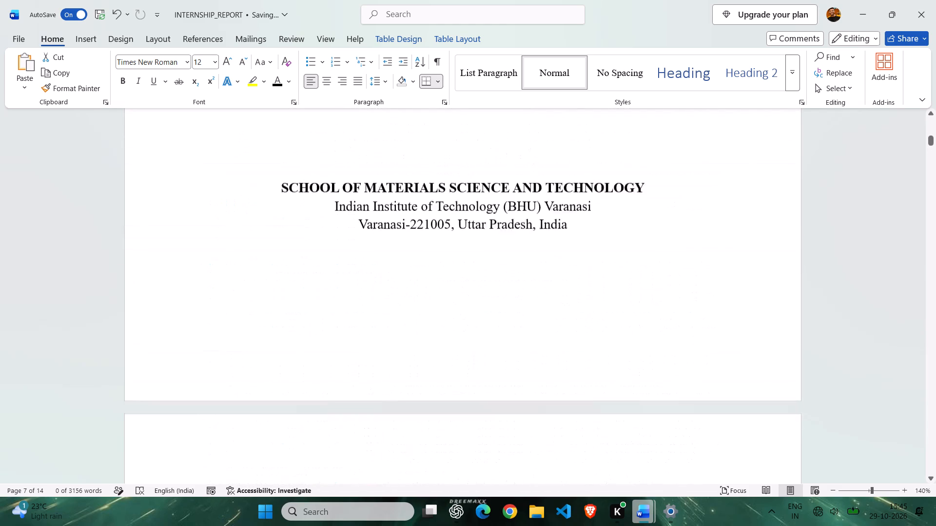
{"action": "scroll", "coordinate": [398, 260], "scroll_direction": "up", "scroll_amount": 12}
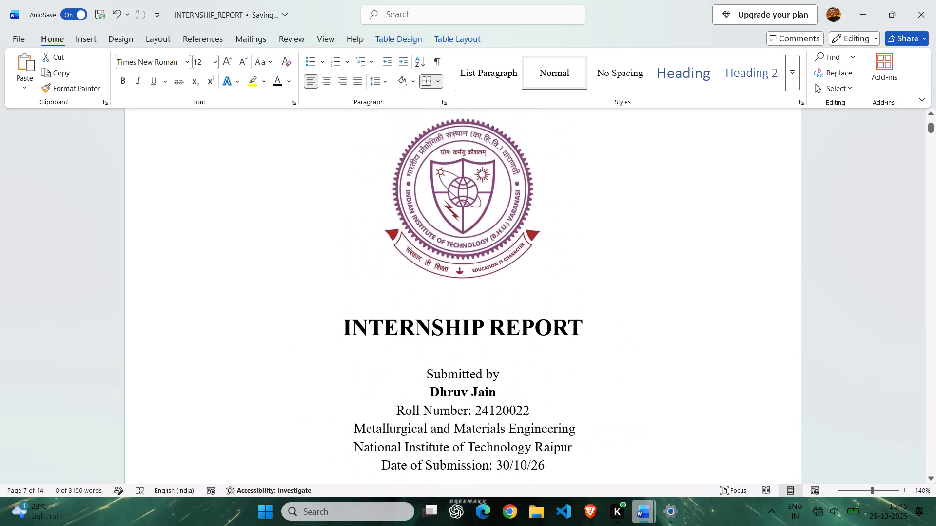
{"action": "scroll", "coordinate": [402, 255], "scroll_direction": "up", "scroll_amount": 3}
Look over the pages from the cover page through sections 1 to 3, checking the text formatting.
{"action": "scroll", "coordinate": [402, 255], "scroll_direction": "down", "scroll_amount": 5}
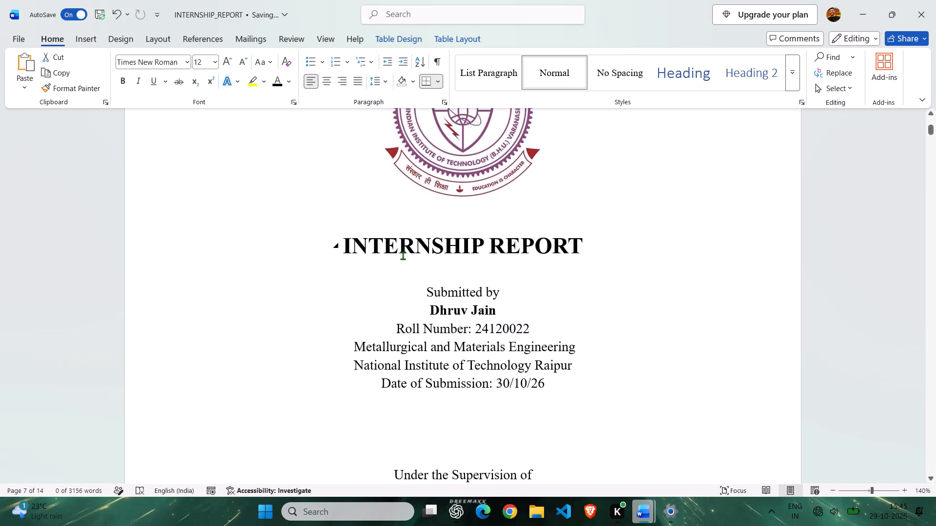
{"action": "scroll", "coordinate": [403, 255], "scroll_direction": "down", "scroll_amount": 16}
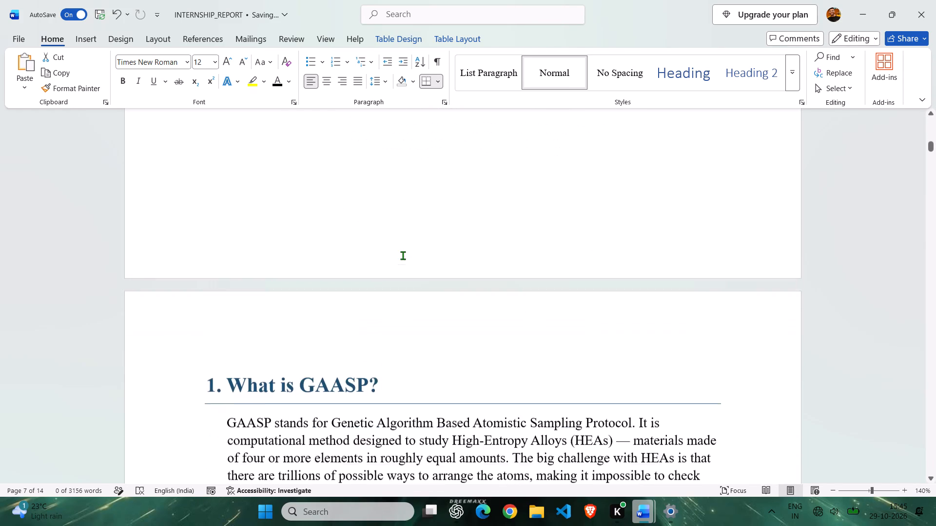
{"action": "scroll", "coordinate": [403, 255], "scroll_direction": "down", "scroll_amount": 20}
{"action": "scroll", "coordinate": [403, 255], "scroll_direction": "down", "scroll_amount": 11}
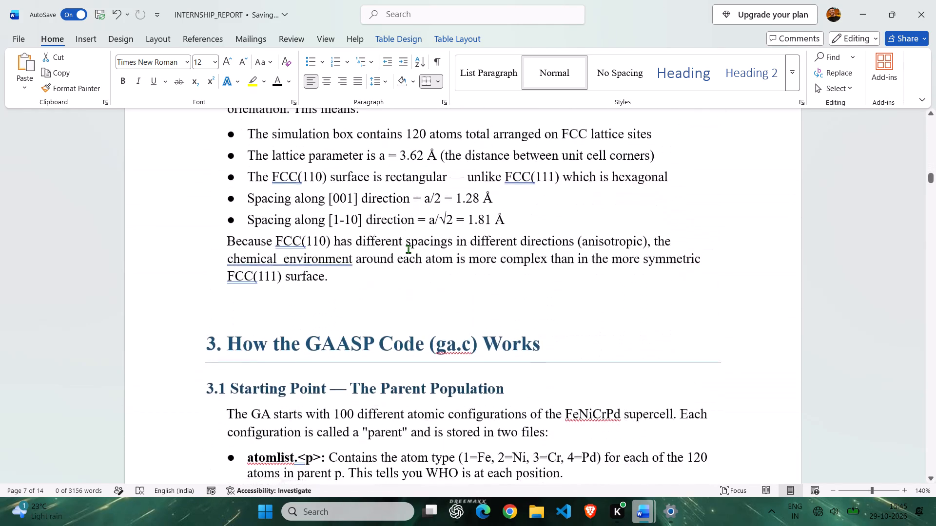
{"action": "scroll", "coordinate": [408, 249], "scroll_direction": "down", "scroll_amount": 8}
{"action": "scroll", "coordinate": [409, 249], "scroll_direction": "up", "scroll_amount": 10}
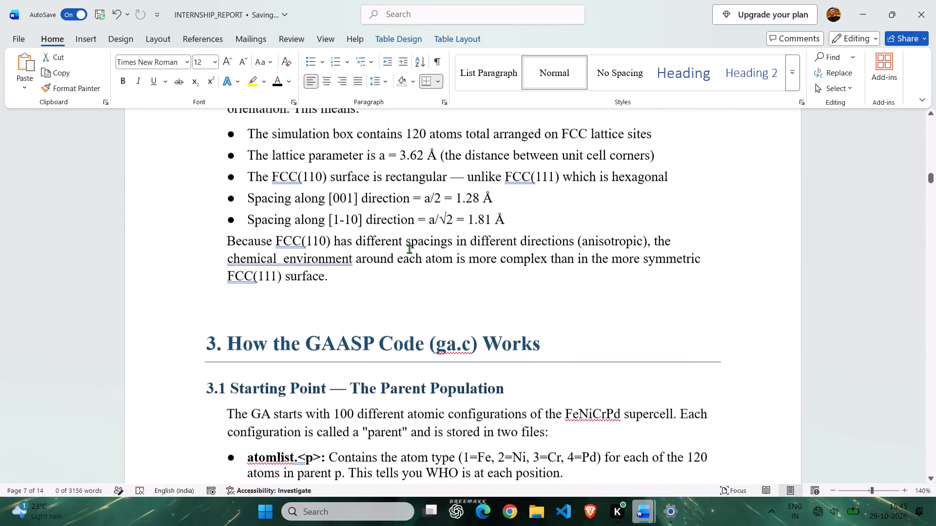
{"action": "scroll", "coordinate": [409, 249], "scroll_direction": "up", "scroll_amount": 6}
{"action": "scroll", "coordinate": [409, 247], "scroll_direction": "up", "scroll_amount": 20}
{"action": "scroll", "coordinate": [409, 247], "scroll_direction": "up", "scroll_amount": 6}
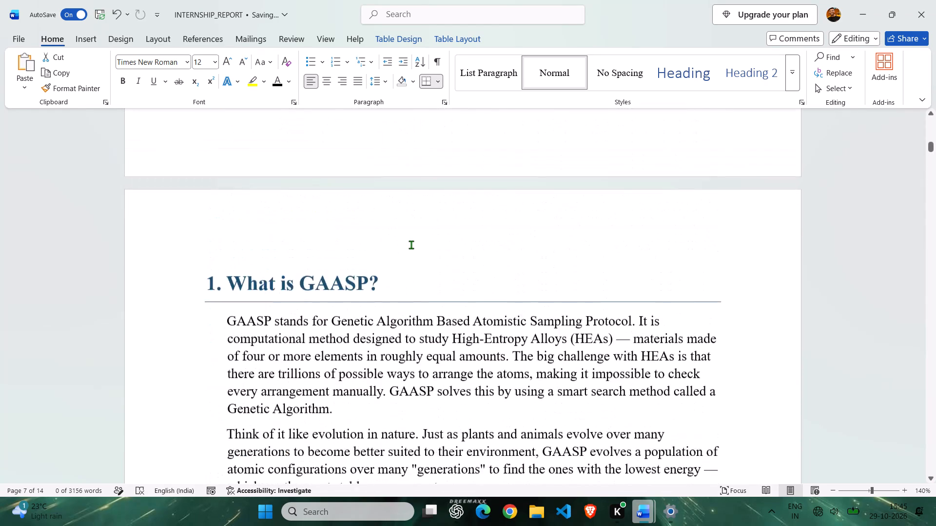
{"action": "scroll", "coordinate": [411, 244], "scroll_direction": "up", "scroll_amount": 8}
Set the font of the entire report, from cover page to end, to Times New Roman.
{"action": "left_click", "coordinate": [427, 268]}
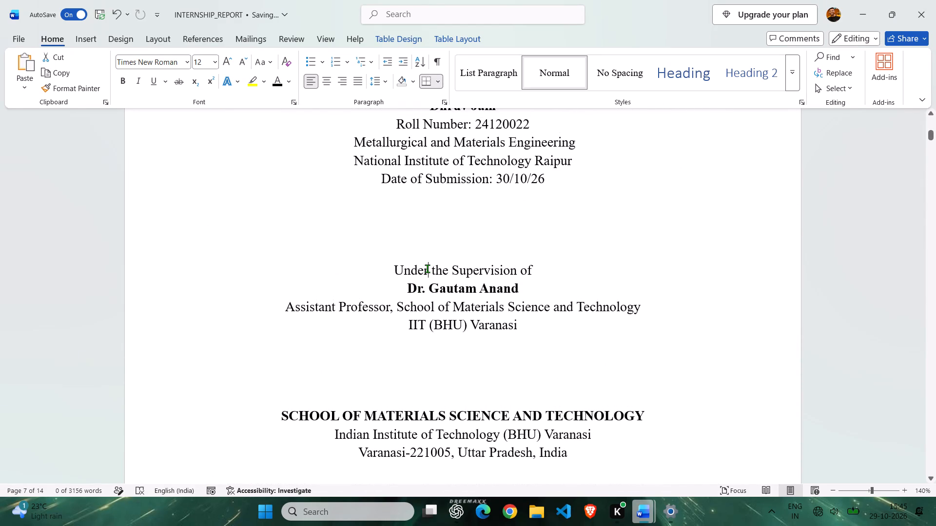
{"action": "left_click", "coordinate": [327, 276]}
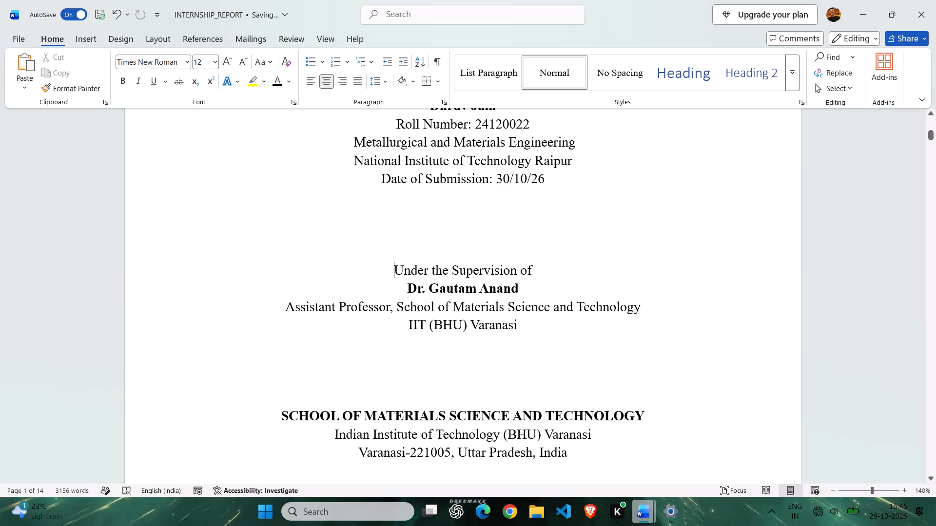
{"action": "key", "text": "ctrl+a"}
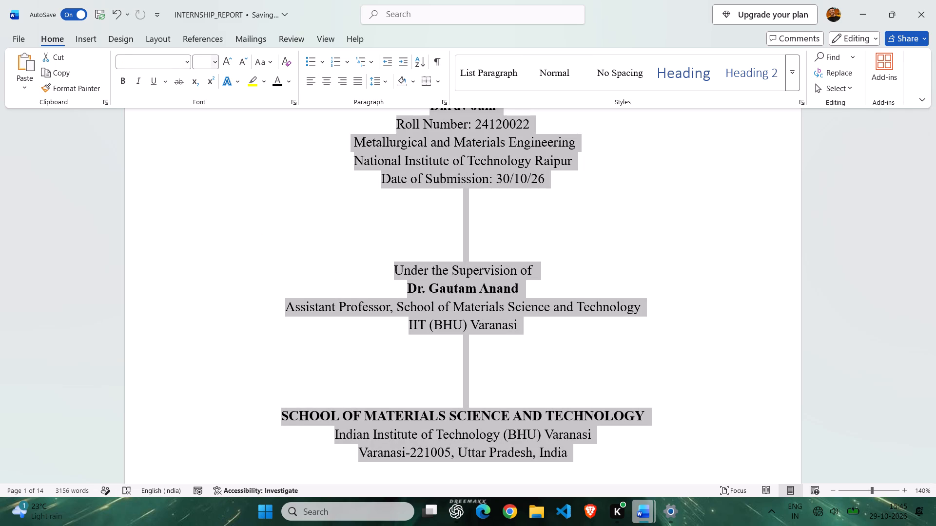
{"action": "left_click", "coordinate": [187, 62]}
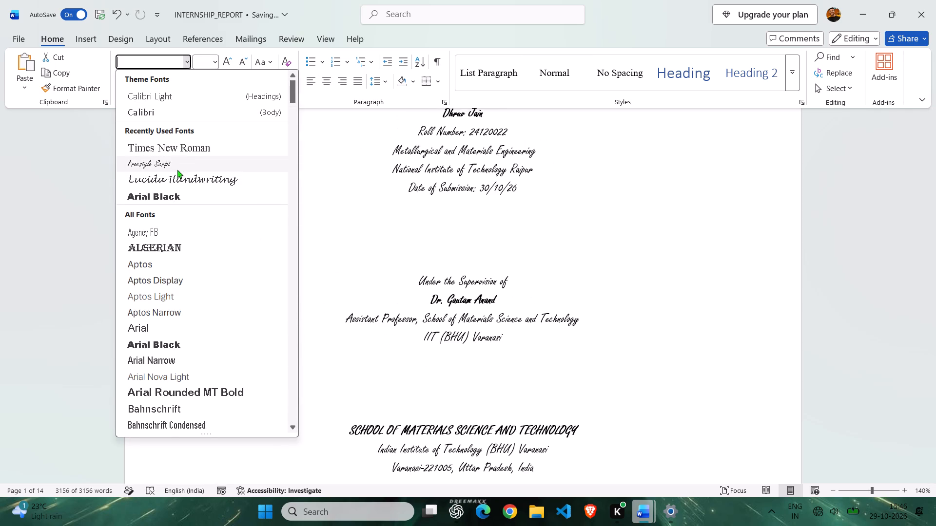
{"action": "left_click", "coordinate": [184, 145]}
{"action": "left_click", "coordinate": [206, 225]}
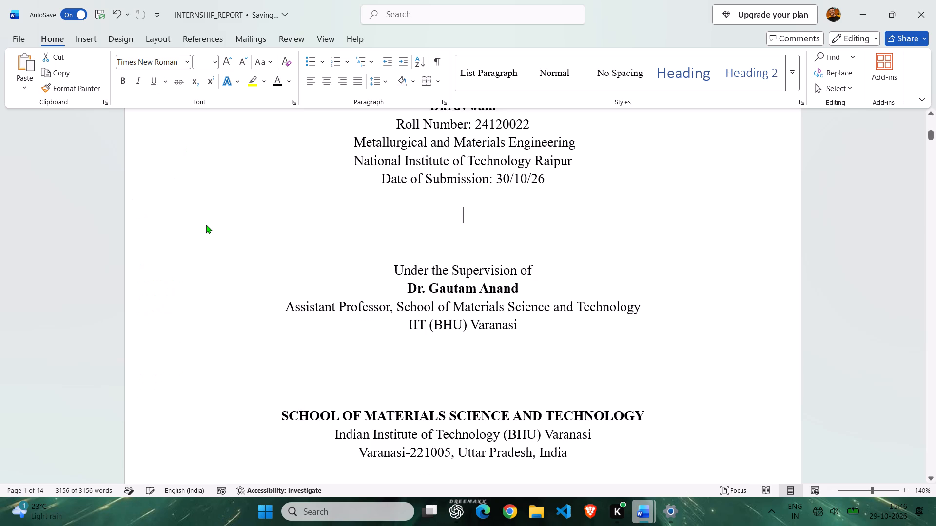
Check the font and table formatting throughout the report, from the cover page to the last page, and return to the cover.
{"action": "scroll", "coordinate": [206, 225], "scroll_direction": "down", "scroll_amount": 20}
{"action": "scroll", "coordinate": [206, 225], "scroll_direction": "down", "scroll_amount": 9}
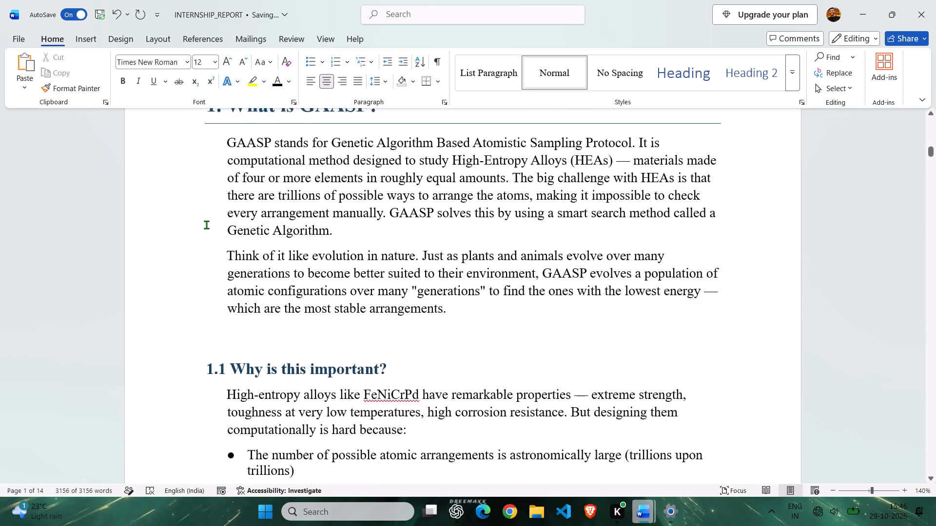
{"action": "scroll", "coordinate": [206, 225], "scroll_direction": "down", "scroll_amount": 18}
{"action": "scroll", "coordinate": [206, 225], "scroll_direction": "down", "scroll_amount": 9}
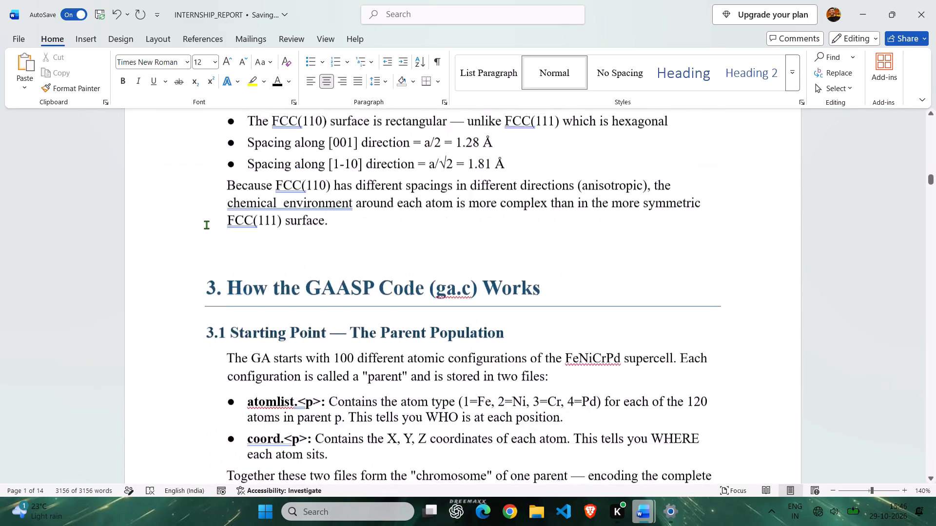
{"action": "scroll", "coordinate": [206, 225], "scroll_direction": "down", "scroll_amount": 16}
{"action": "scroll", "coordinate": [206, 225], "scroll_direction": "down", "scroll_amount": 6}
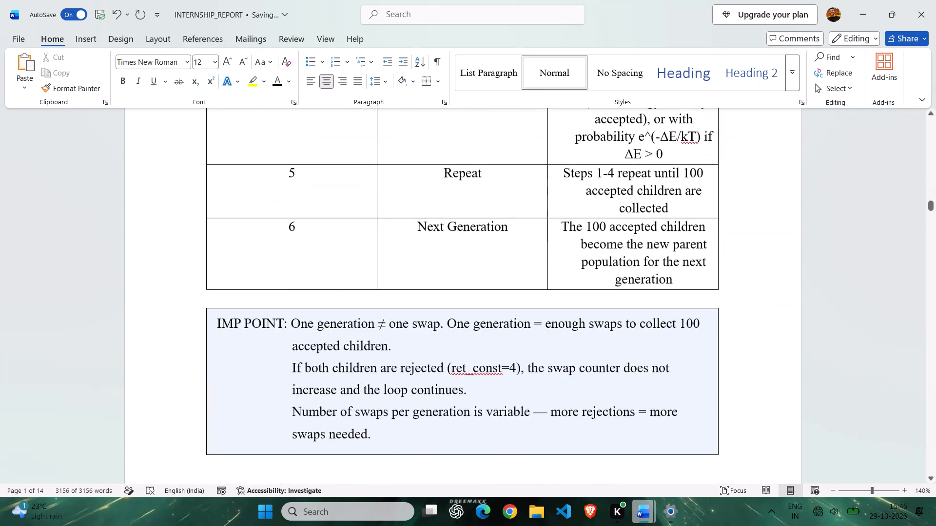
{"action": "scroll", "coordinate": [206, 225], "scroll_direction": "down", "scroll_amount": 14}
{"action": "scroll", "coordinate": [206, 225], "scroll_direction": "down", "scroll_amount": 11}
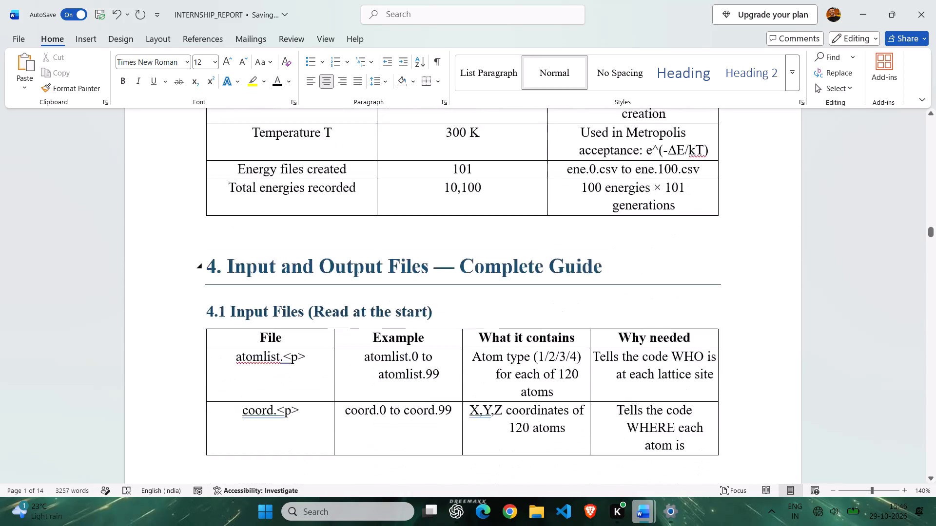
{"action": "scroll", "coordinate": [206, 225], "scroll_direction": "down", "scroll_amount": 17}
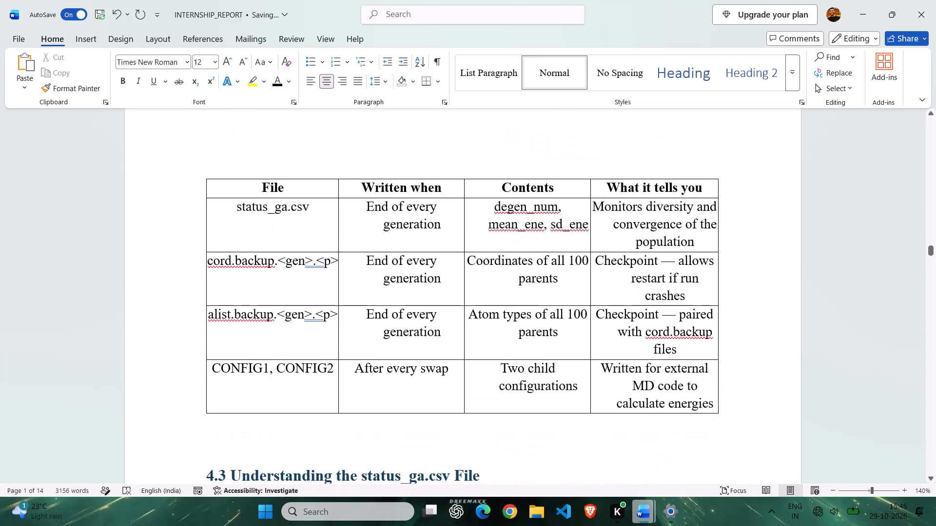
{"action": "scroll", "coordinate": [206, 225], "scroll_direction": "down", "scroll_amount": 8}
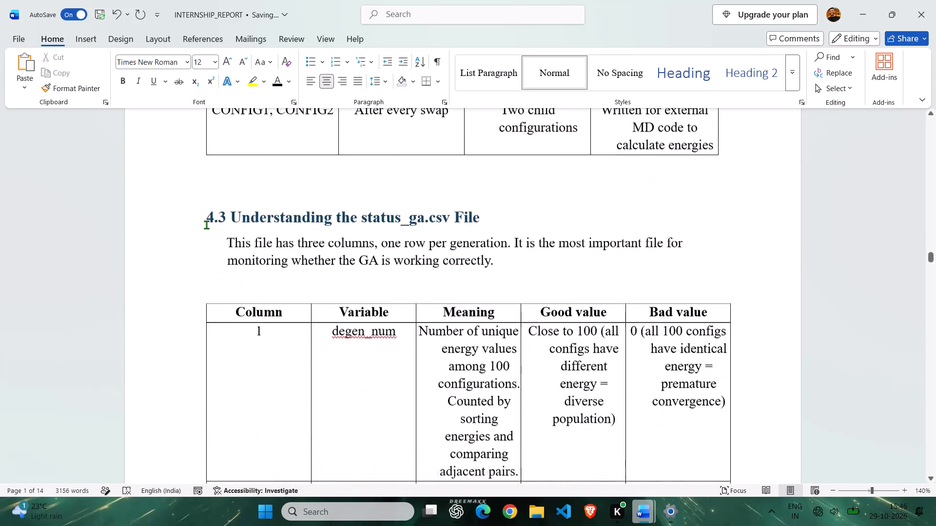
{"action": "scroll", "coordinate": [206, 225], "scroll_direction": "down", "scroll_amount": 16}
{"action": "scroll", "coordinate": [206, 225], "scroll_direction": "down", "scroll_amount": 8}
{"action": "scroll", "coordinate": [206, 225], "scroll_direction": "down", "scroll_amount": 20}
{"action": "scroll", "coordinate": [206, 225], "scroll_direction": "down", "scroll_amount": 16}
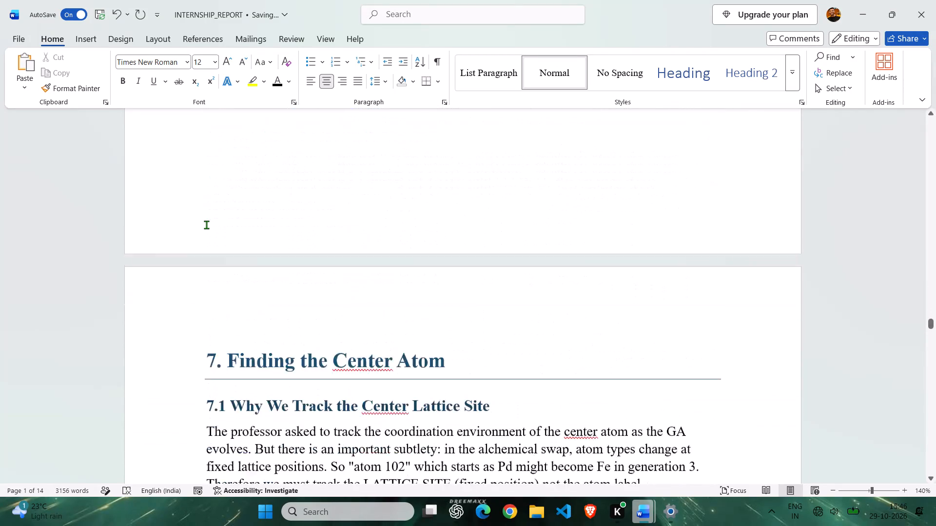
{"action": "scroll", "coordinate": [206, 225], "scroll_direction": "down", "scroll_amount": 20}
{"action": "scroll", "coordinate": [206, 225], "scroll_direction": "down", "scroll_amount": 10}
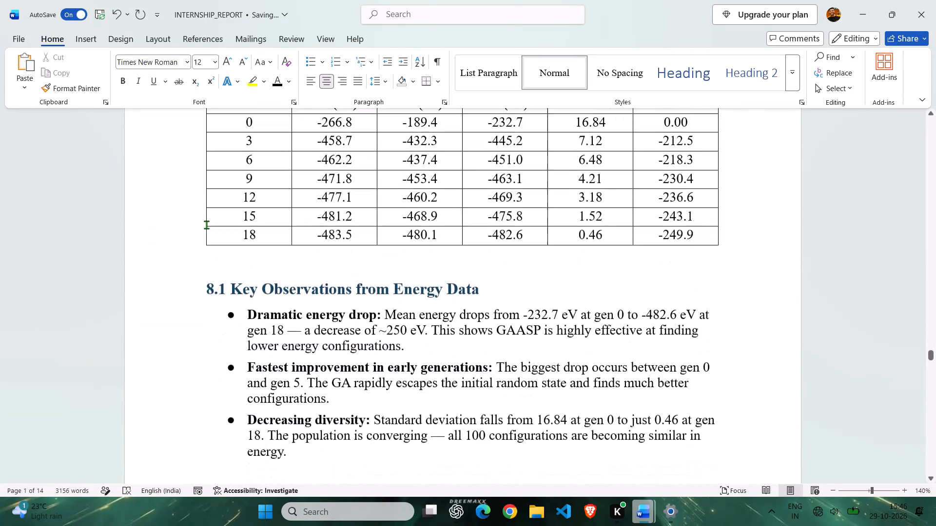
{"action": "scroll", "coordinate": [206, 225], "scroll_direction": "down", "scroll_amount": 5}
{"action": "scroll", "coordinate": [206, 225], "scroll_direction": "up", "scroll_amount": 19}
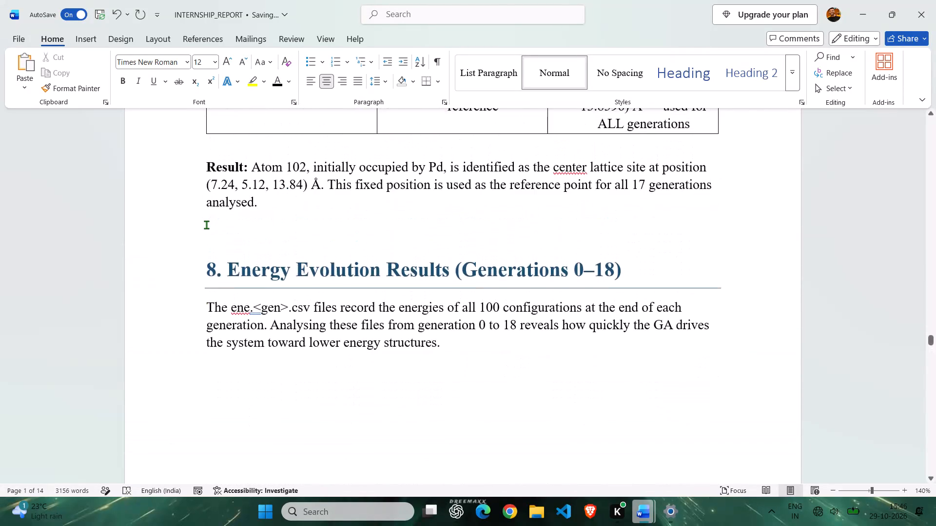
{"action": "scroll", "coordinate": [206, 225], "scroll_direction": "down", "scroll_amount": 20}
{"action": "scroll", "coordinate": [206, 225], "scroll_direction": "down", "scroll_amount": 4}
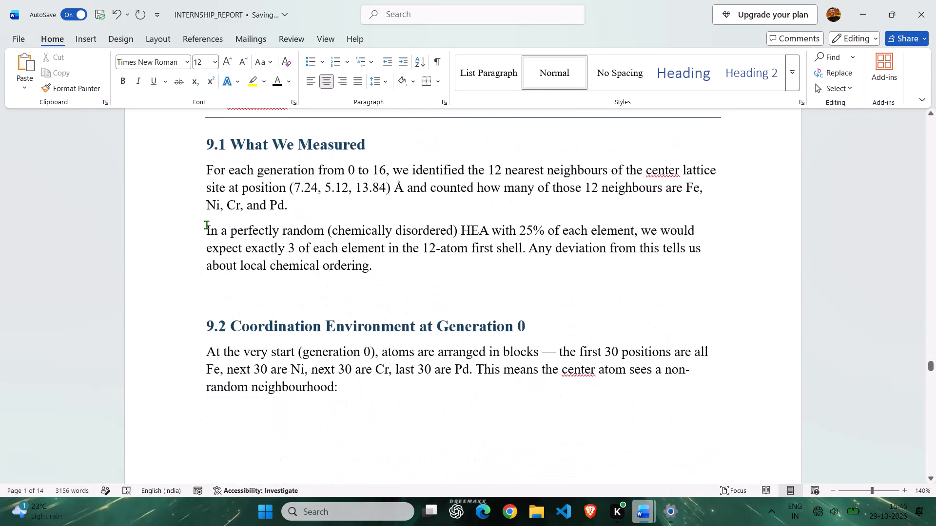
{"action": "scroll", "coordinate": [206, 225], "scroll_direction": "down", "scroll_amount": 1}
{"action": "scroll", "coordinate": [206, 225], "scroll_direction": "up", "scroll_amount": 4}
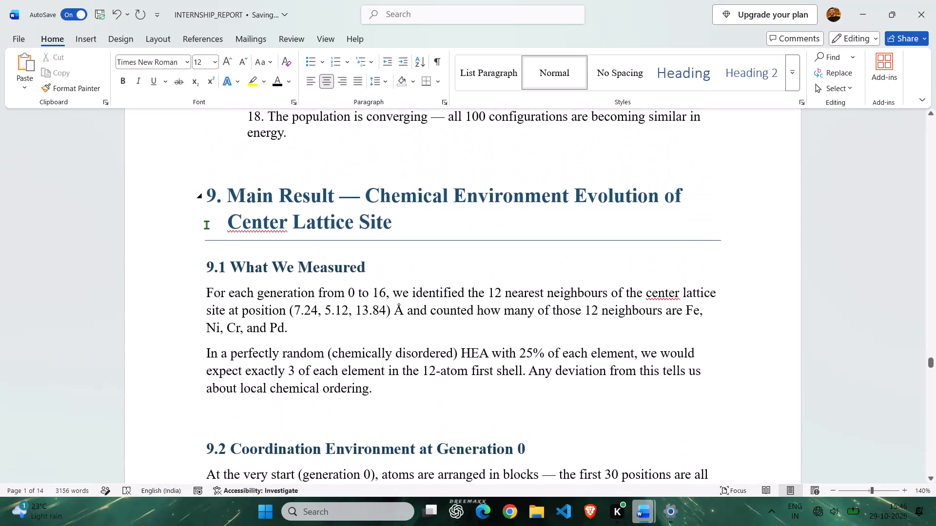
{"action": "scroll", "coordinate": [206, 225], "scroll_direction": "down", "scroll_amount": 19}
{"action": "scroll", "coordinate": [206, 225], "scroll_direction": "down", "scroll_amount": 7}
{"action": "scroll", "coordinate": [206, 225], "scroll_direction": "up", "scroll_amount": 2}
{"action": "scroll", "coordinate": [206, 225], "scroll_direction": "down", "scroll_amount": 5}
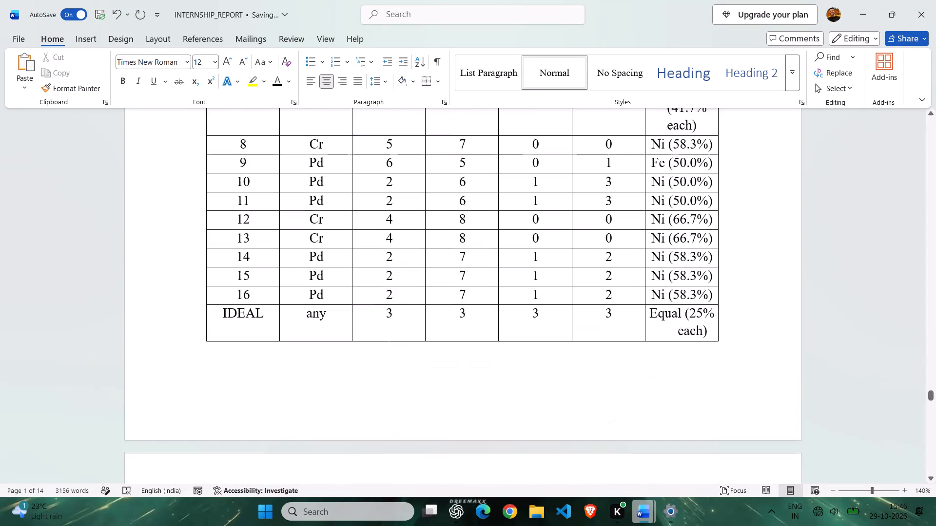
{"action": "scroll", "coordinate": [206, 225], "scroll_direction": "down", "scroll_amount": 20}
{"action": "scroll", "coordinate": [206, 225], "scroll_direction": "down", "scroll_amount": 15}
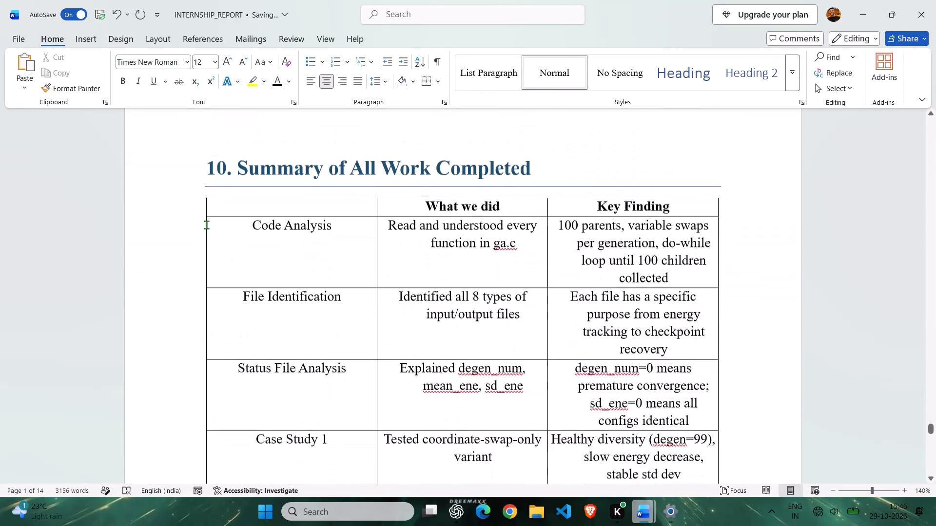
{"action": "scroll", "coordinate": [206, 225], "scroll_direction": "down", "scroll_amount": 20}
{"action": "scroll", "coordinate": [206, 225], "scroll_direction": "down", "scroll_amount": 7}
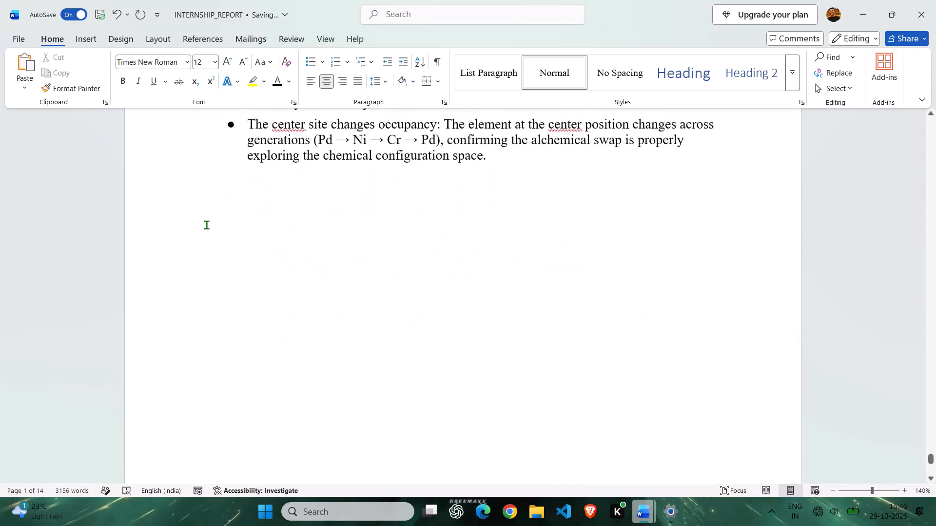
{"action": "scroll", "coordinate": [206, 225], "scroll_direction": "down", "scroll_amount": 17}
{"action": "scroll", "coordinate": [206, 224], "scroll_direction": "up", "scroll_amount": 4}
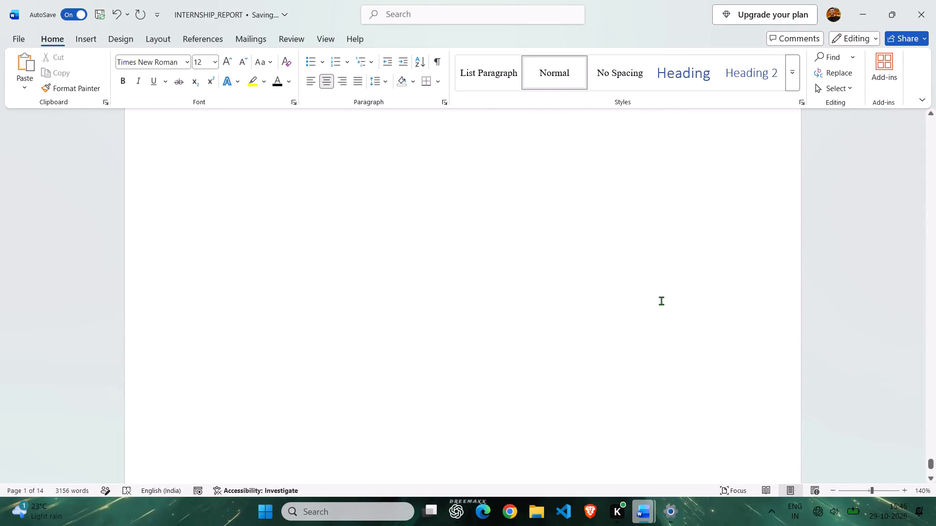
{"action": "left_click_drag", "start_coordinate": [933, 460], "coordinate": [920, 221]}
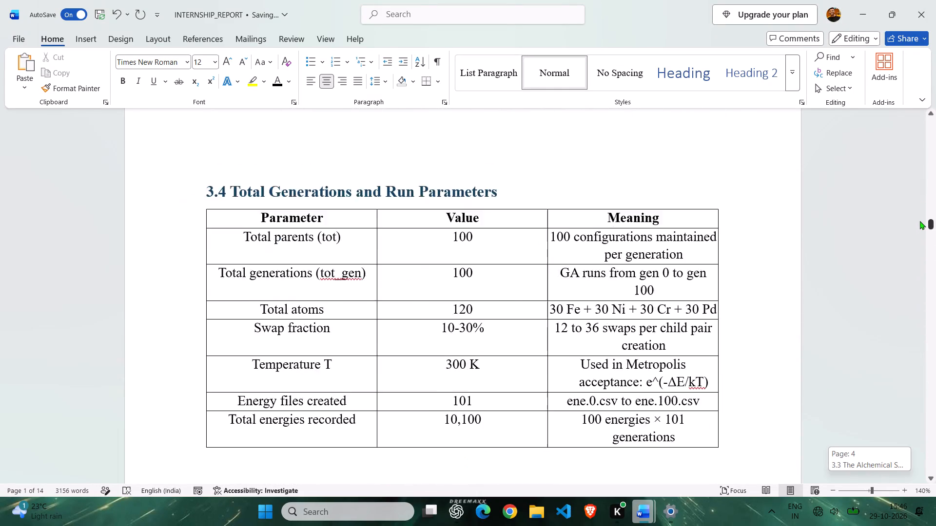
{"action": "left_click_drag", "start_coordinate": [920, 221], "coordinate": [880, 65]}
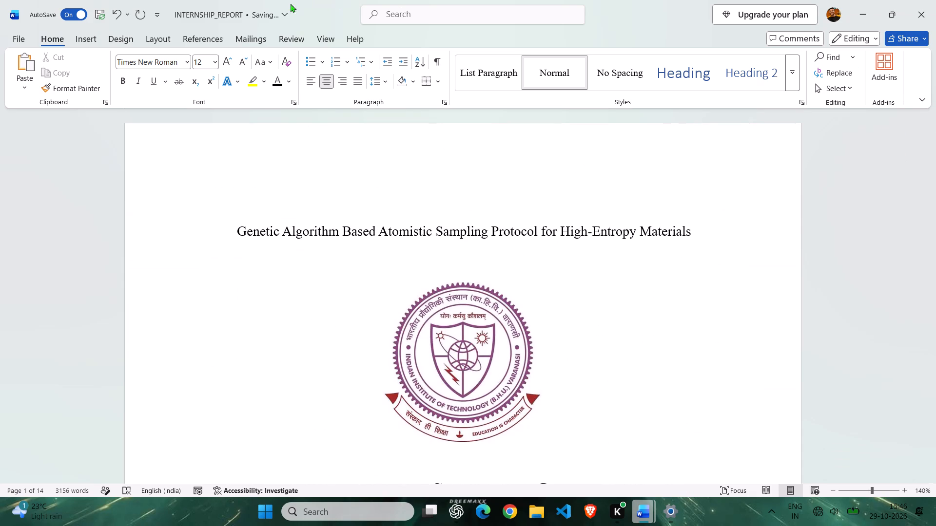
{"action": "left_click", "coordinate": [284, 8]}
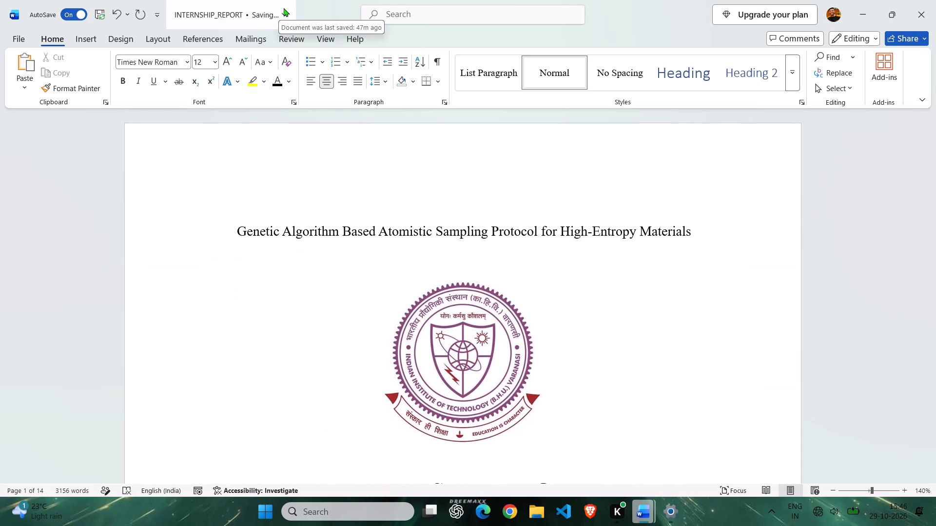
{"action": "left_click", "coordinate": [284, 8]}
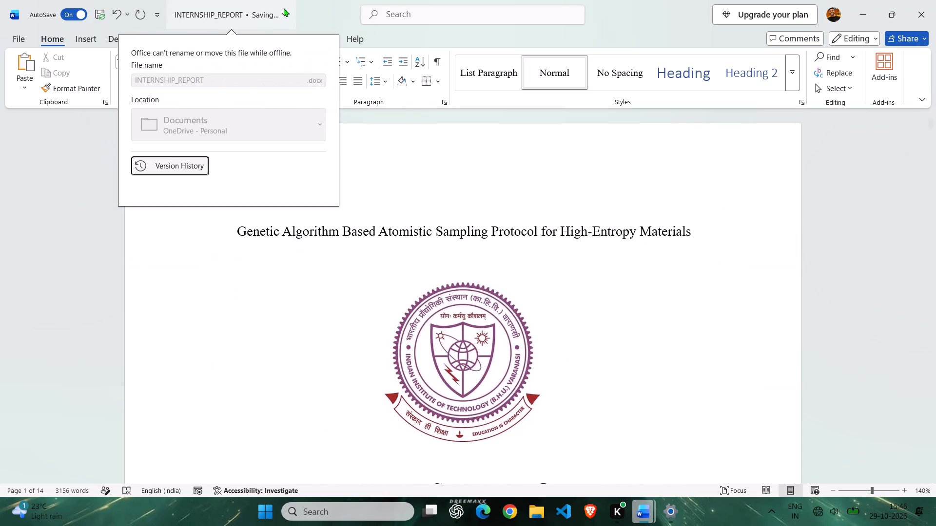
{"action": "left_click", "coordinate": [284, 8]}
Save a copy of the report to the Desktop in PDF format, named INTERNSHIP_REPORT.
{"action": "left_click", "coordinate": [17, 35]}
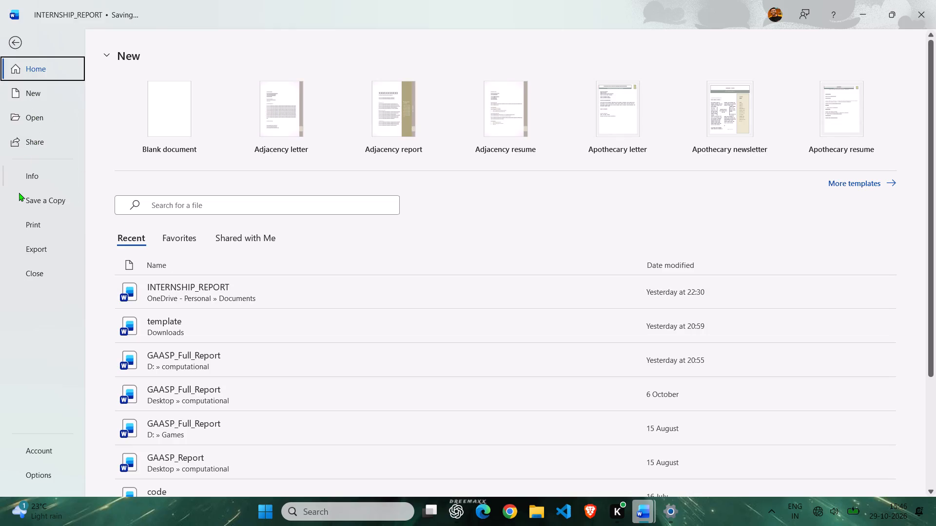
{"action": "left_click", "coordinate": [38, 200]}
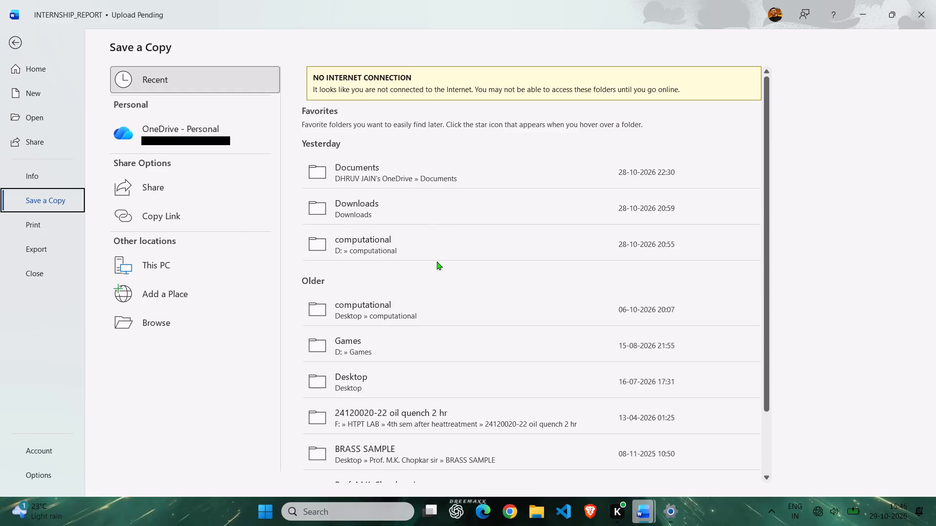
{"action": "left_click", "coordinate": [403, 372]}
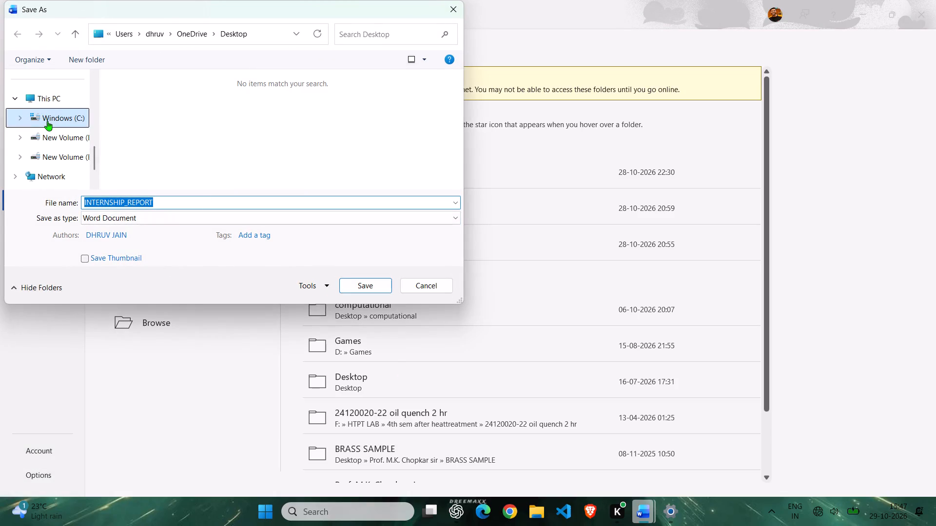
{"action": "left_click", "coordinate": [176, 205]}
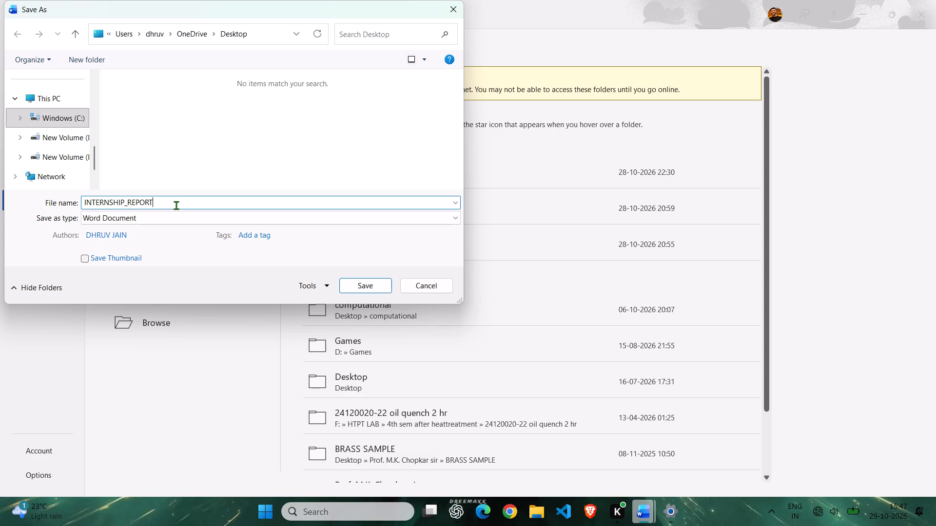
{"action": "type", "text": "()"}
{"action": "key", "text": "BackSpace"}
{"action": "key", "text": "BackSpace"}
{"action": "type", "text": ".p"}
{"action": "type", "text": "df"}
{"action": "left_click", "coordinate": [204, 215]}
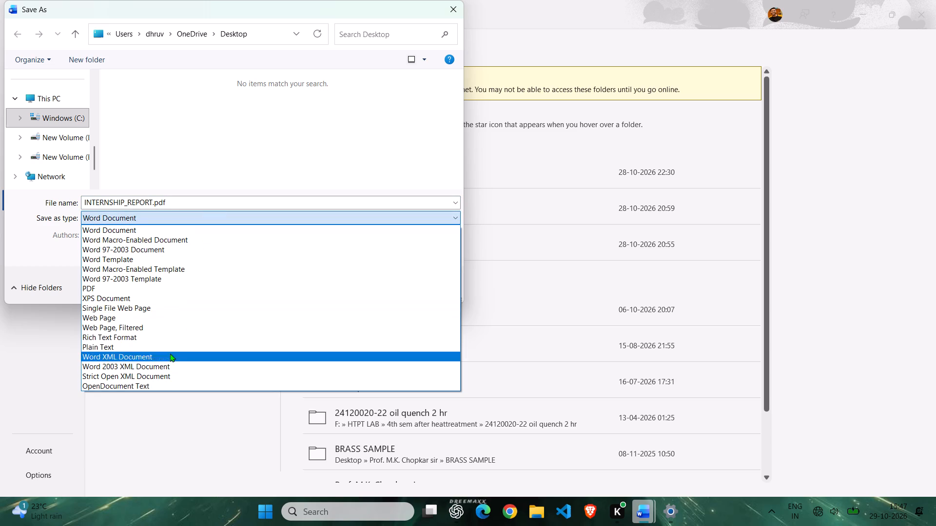
{"action": "left_click", "coordinate": [157, 288]}
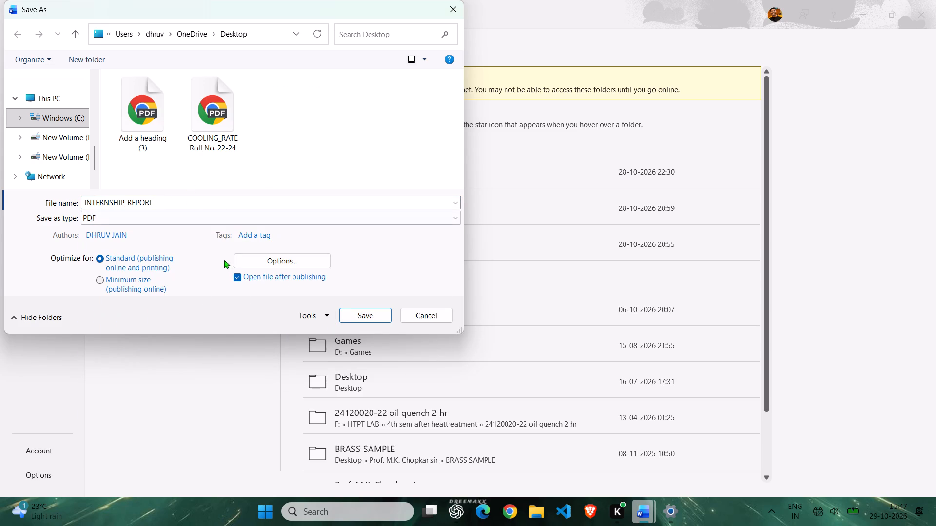
{"action": "scroll", "coordinate": [32, 69], "scroll_direction": "down", "scroll_amount": 3}
{"action": "scroll", "coordinate": [45, 149], "scroll_direction": "up", "scroll_amount": 5}
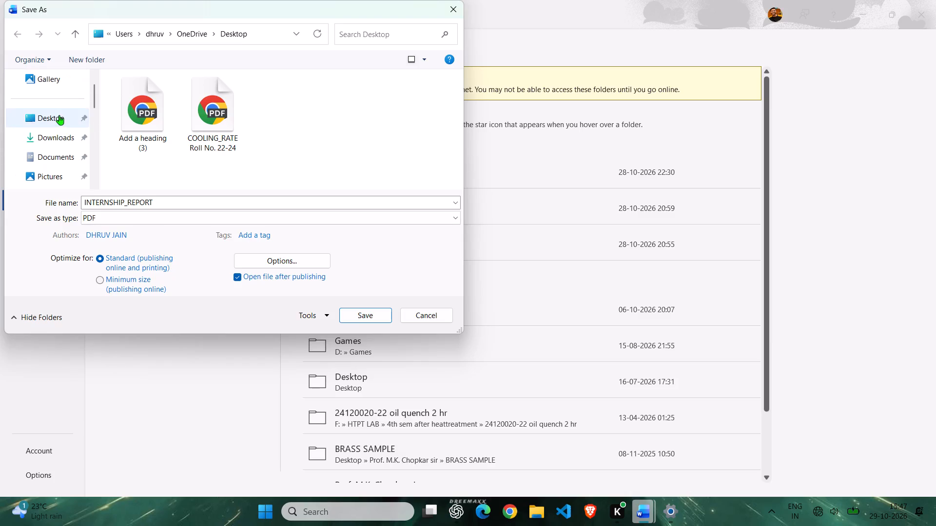
{"action": "left_click", "coordinate": [58, 124]}
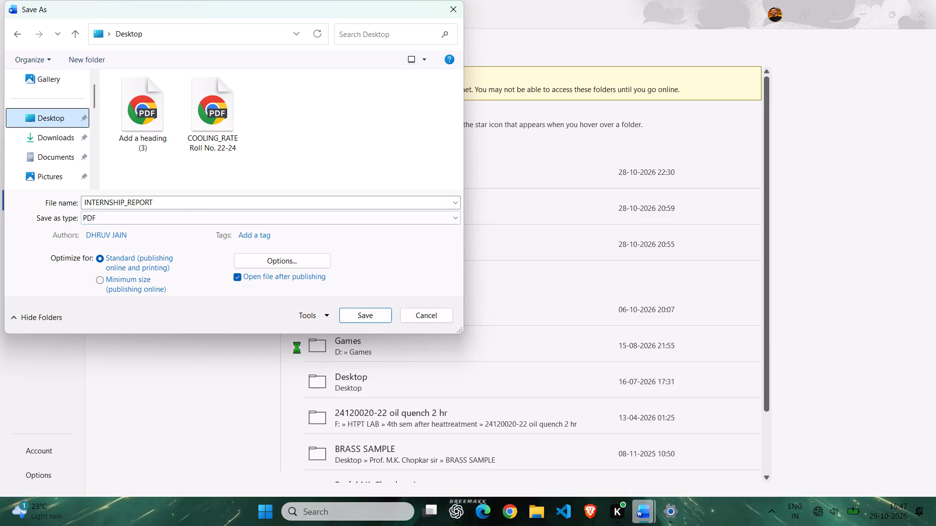
{"action": "left_click", "coordinate": [380, 318]}
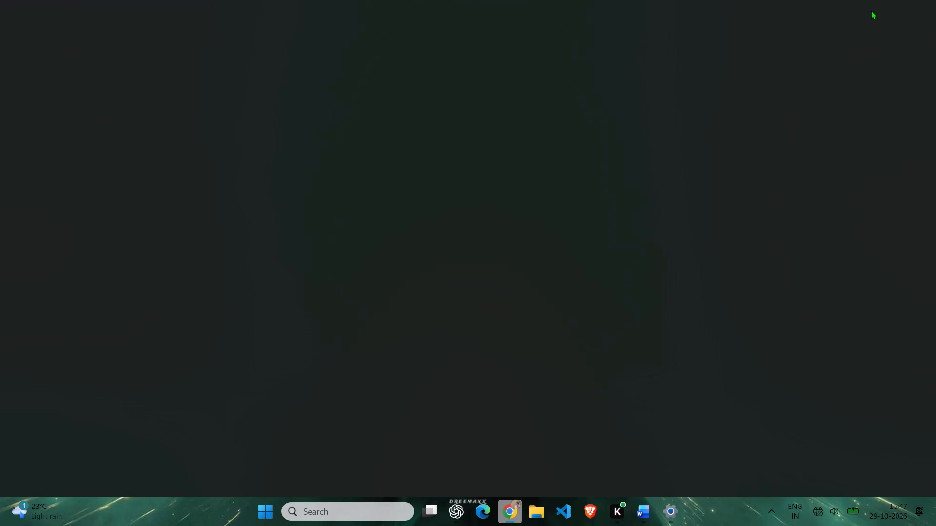
{"action": "scroll", "coordinate": [493, 311], "scroll_direction": "down", "scroll_amount": 9}
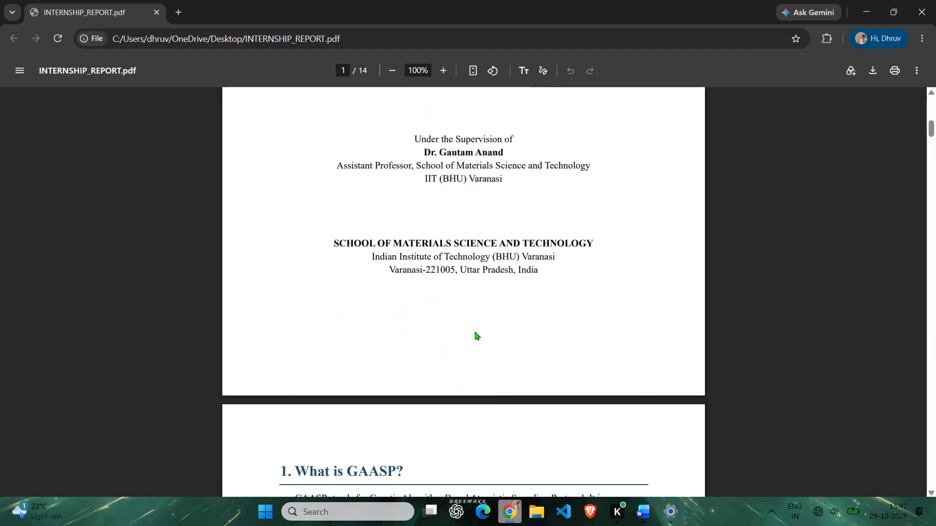
{"action": "scroll", "coordinate": [475, 331], "scroll_direction": "down", "scroll_amount": 12}
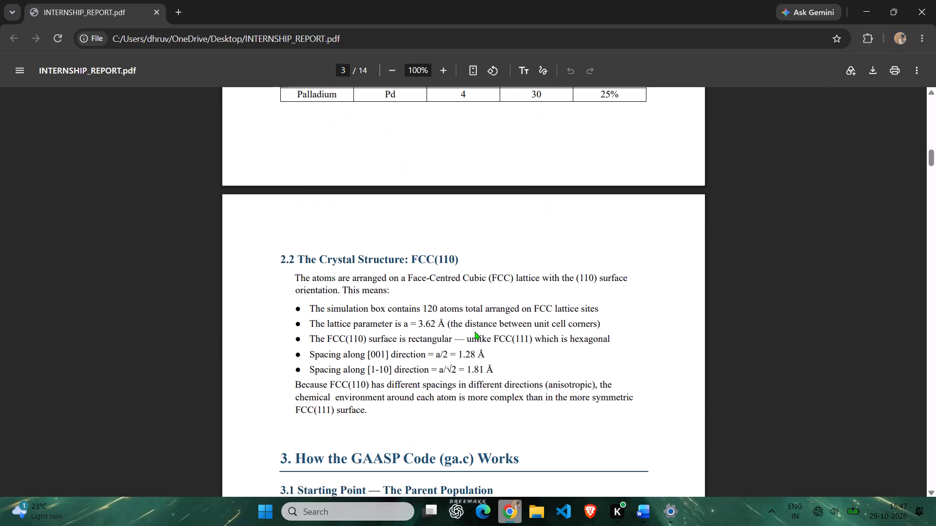
{"action": "scroll", "coordinate": [475, 331], "scroll_direction": "down", "scroll_amount": 18}
{"action": "scroll", "coordinate": [475, 331], "scroll_direction": "down", "scroll_amount": 5}
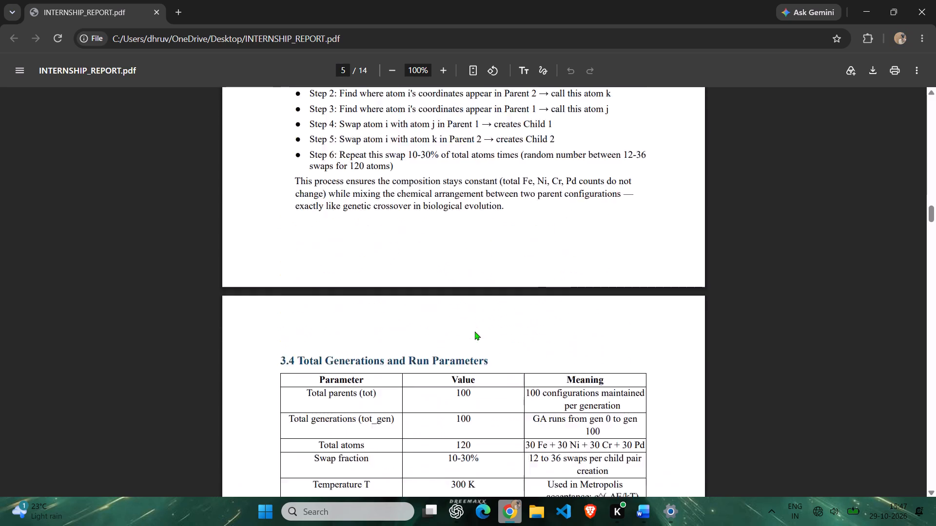
{"action": "scroll", "coordinate": [475, 331], "scroll_direction": "down", "scroll_amount": 20}
{"action": "scroll", "coordinate": [475, 331], "scroll_direction": "down", "scroll_amount": 19}
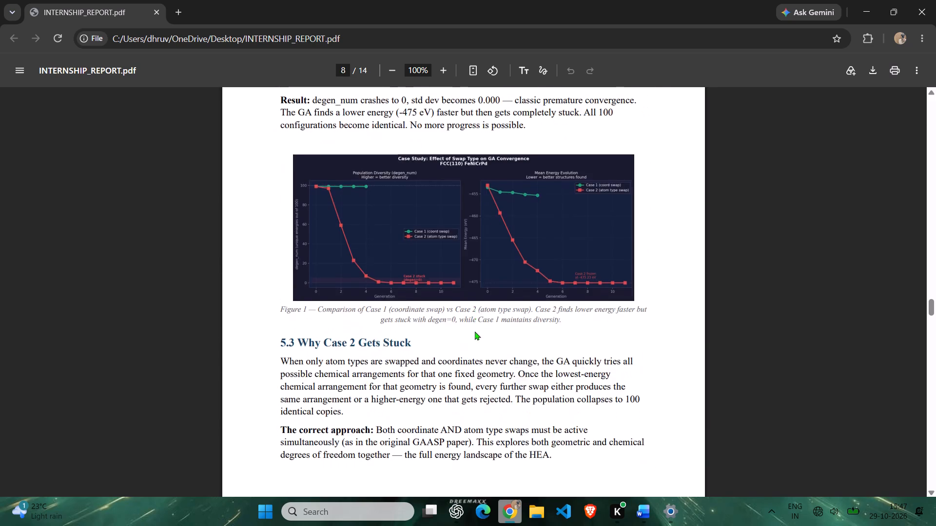
{"action": "scroll", "coordinate": [475, 331], "scroll_direction": "down", "scroll_amount": 15}
{"action": "scroll", "coordinate": [475, 331], "scroll_direction": "down", "scroll_amount": 8}
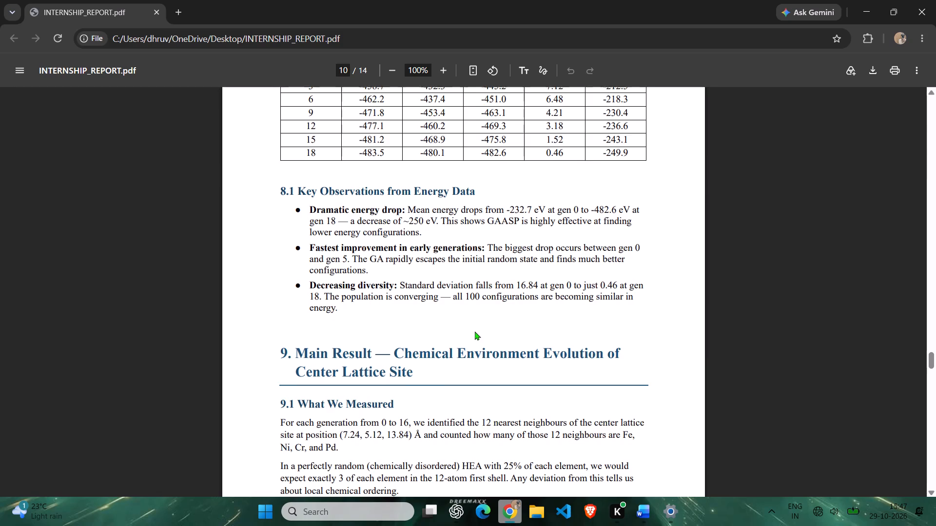
{"action": "scroll", "coordinate": [475, 331], "scroll_direction": "down", "scroll_amount": 20}
{"action": "scroll", "coordinate": [475, 331], "scroll_direction": "down", "scroll_amount": 8}
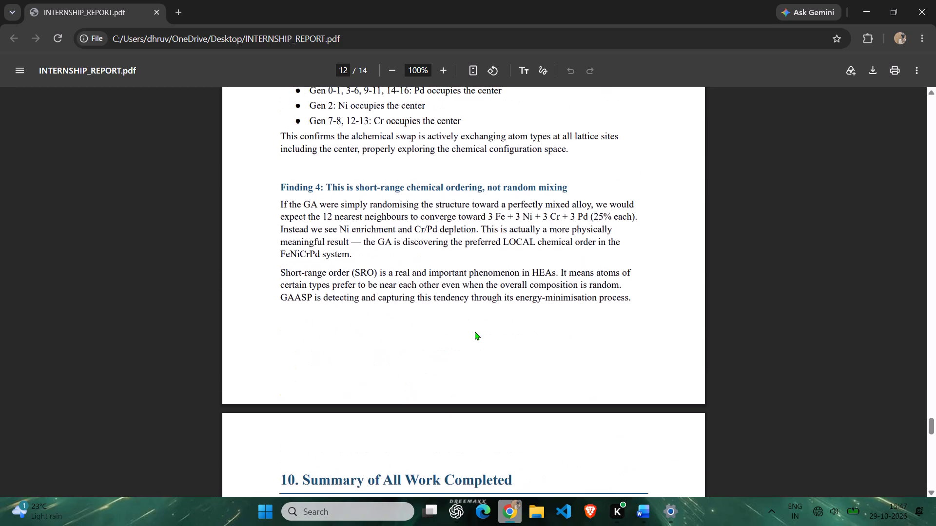
{"action": "scroll", "coordinate": [475, 331], "scroll_direction": "down", "scroll_amount": 20}
{"action": "scroll", "coordinate": [475, 331], "scroll_direction": "down", "scroll_amount": 10}
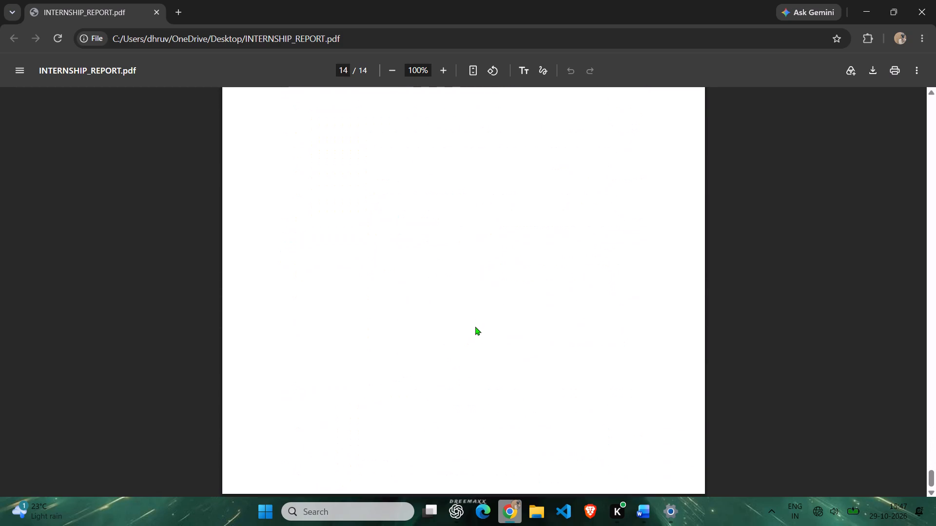
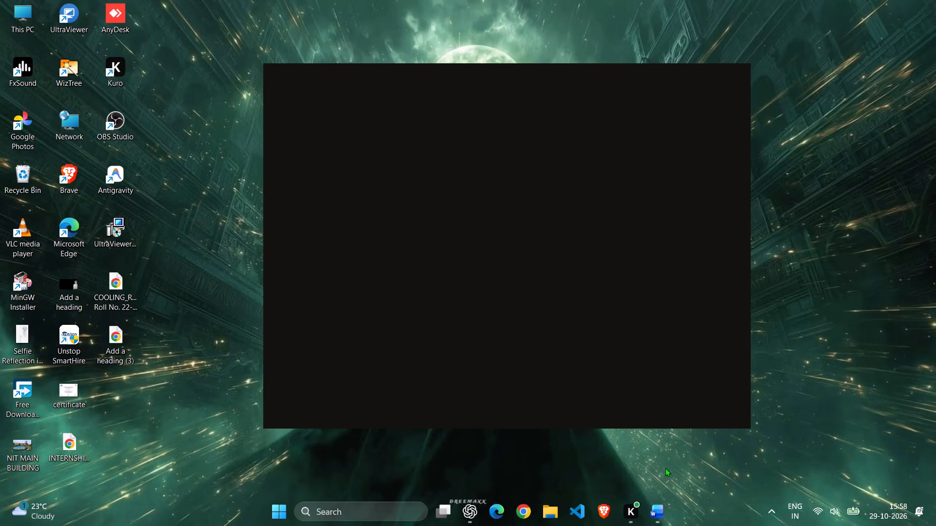
Switch back to the INTERNSHIP_REPORT document in Word.
{"action": "left_click", "coordinate": [655, 514]}
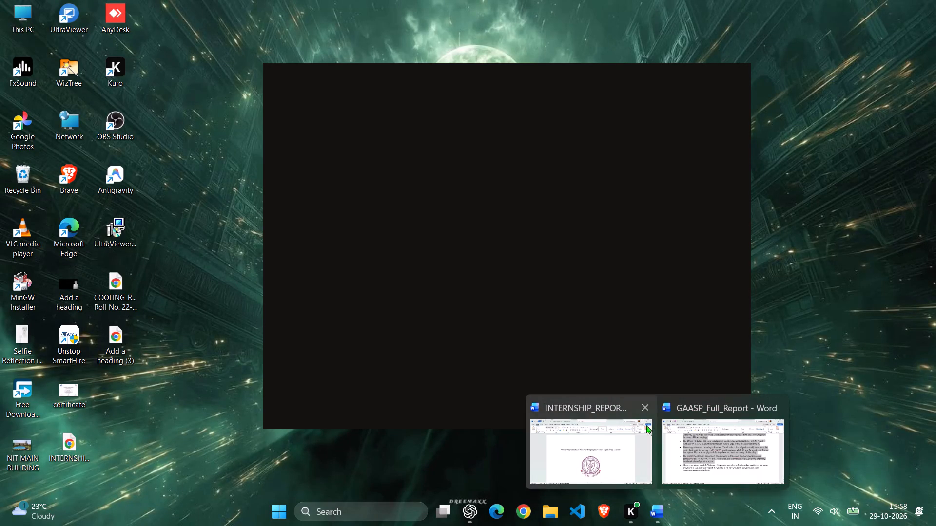
{"action": "left_click", "coordinate": [644, 438]}
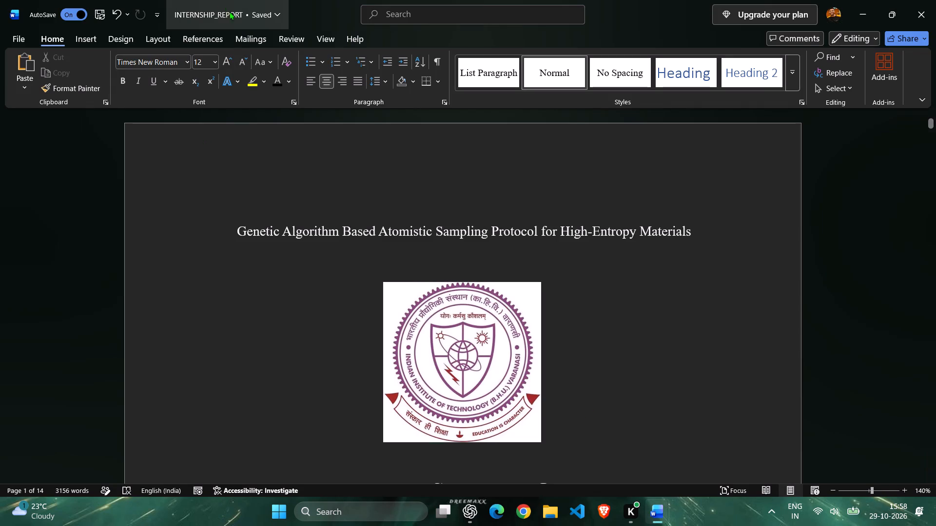